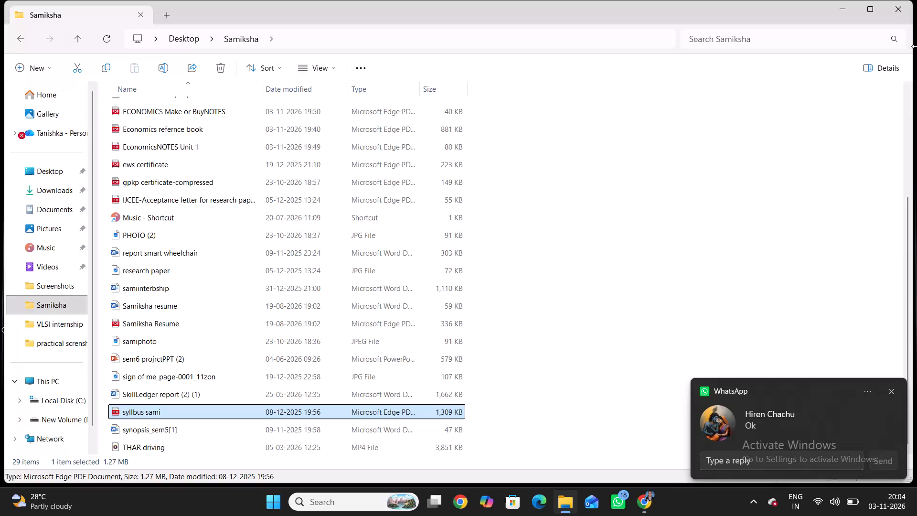
Dismiss the WhatsApp message notification and close the Samiksha folder window.
left_click(894, 391)
scroll(644, 345, "down", 3)
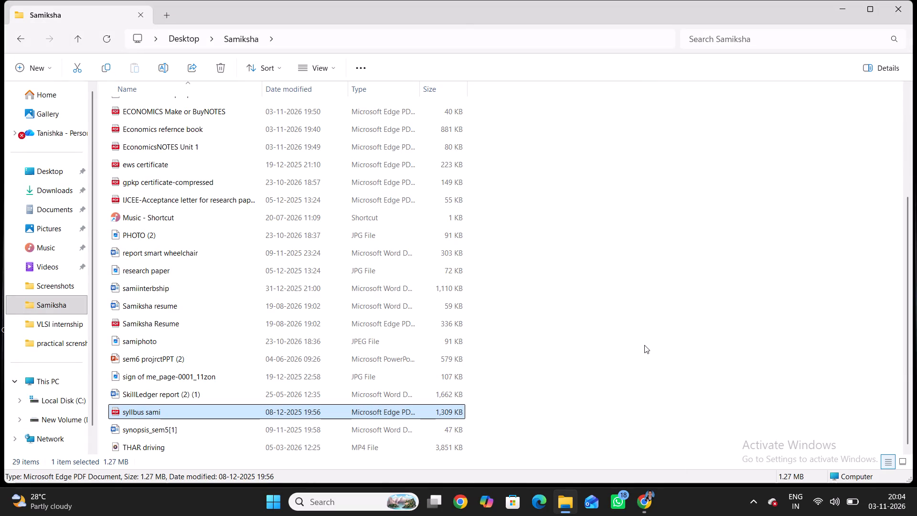
left_click(901, 7)
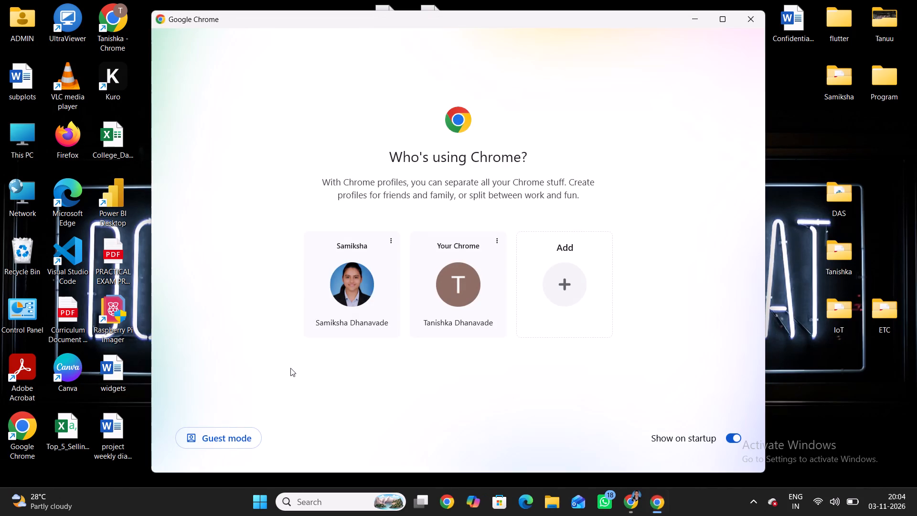
left_click(361, 292)
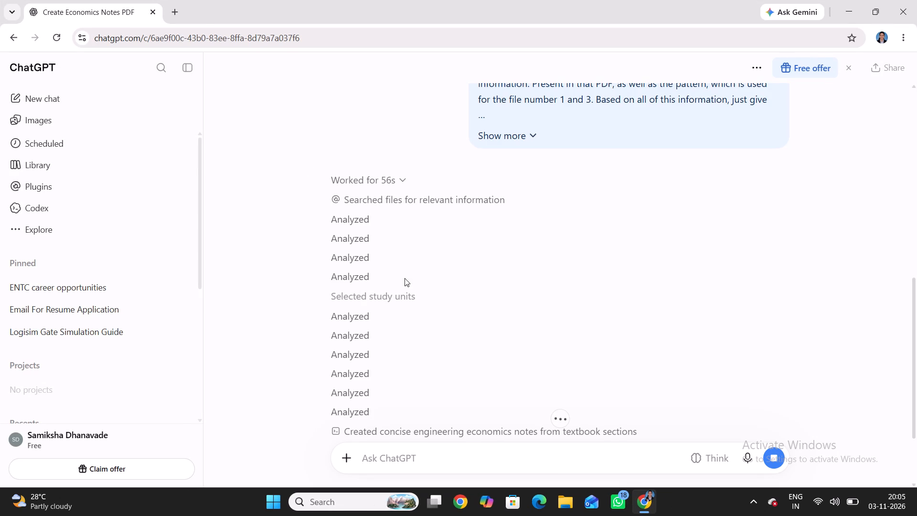
Search for "i love pdf" in a new browser tab and open iLovePDF's PDF to Word converter.
left_click(179, 8)
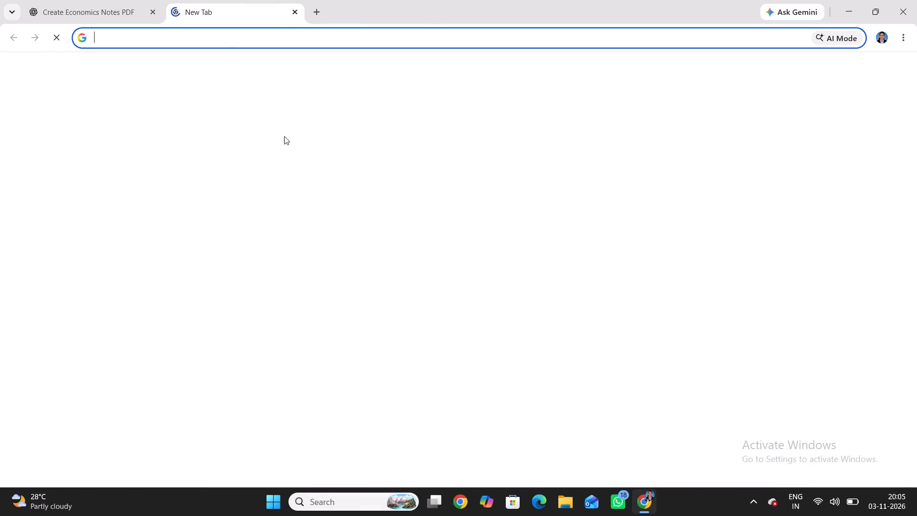
left_click(330, 224)
type("I love")
key("space")
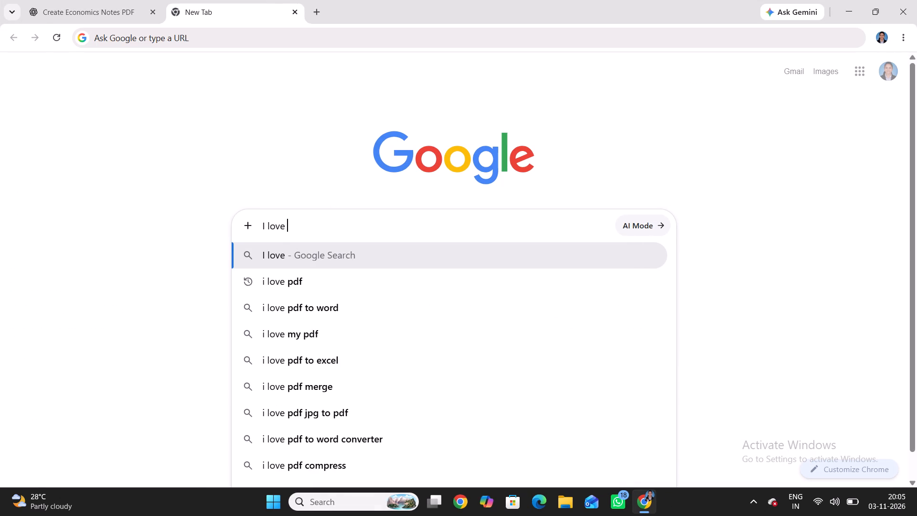
left_click(338, 275)
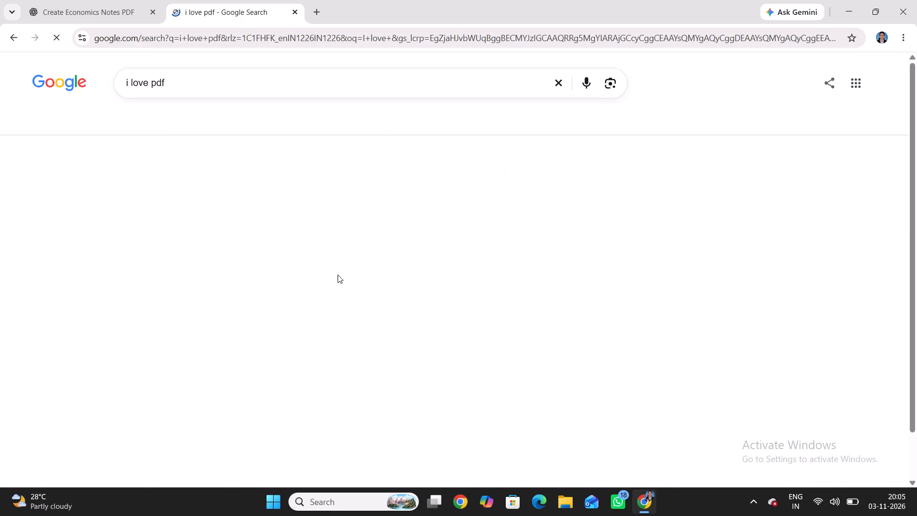
left_click(293, 193)
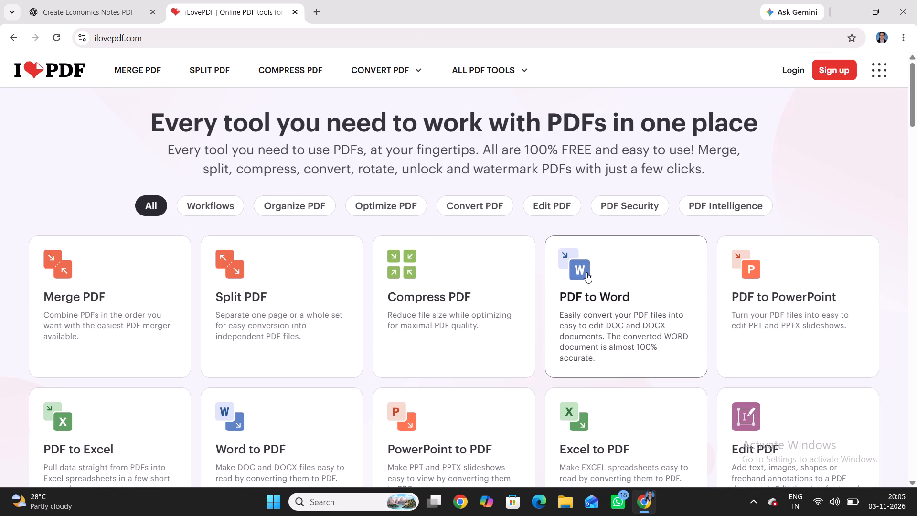
left_click(586, 272)
Look through the PDF files in the Samiksha folder for one to convert, then dismiss the file selection.
left_click(492, 223)
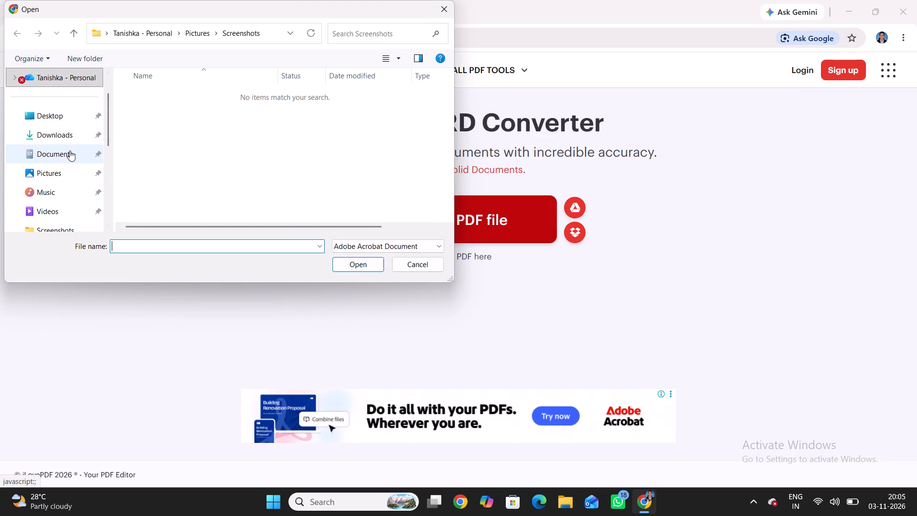
scroll(68, 157, "down", 1)
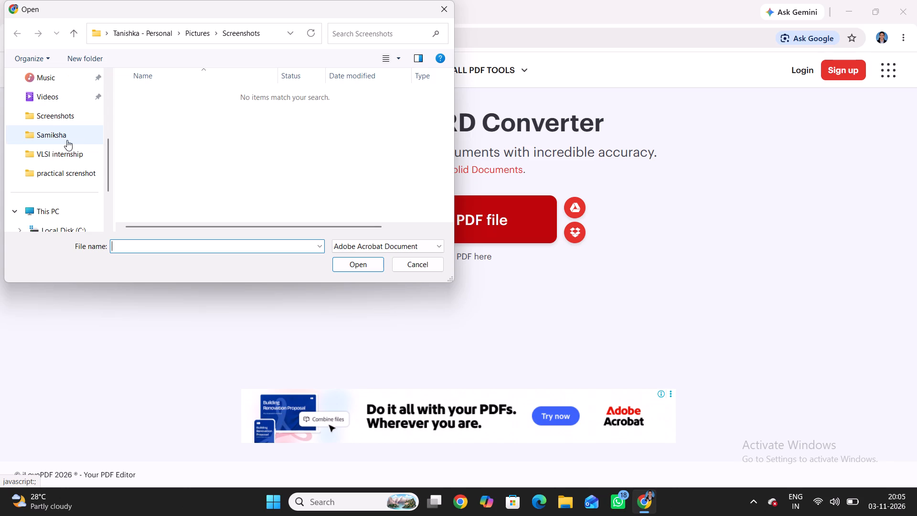
left_click(67, 140)
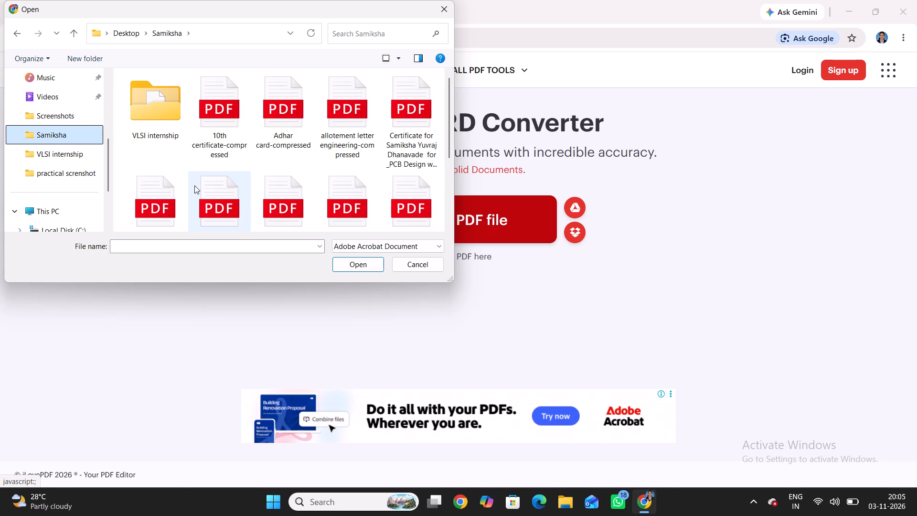
scroll(194, 185, "down", 1)
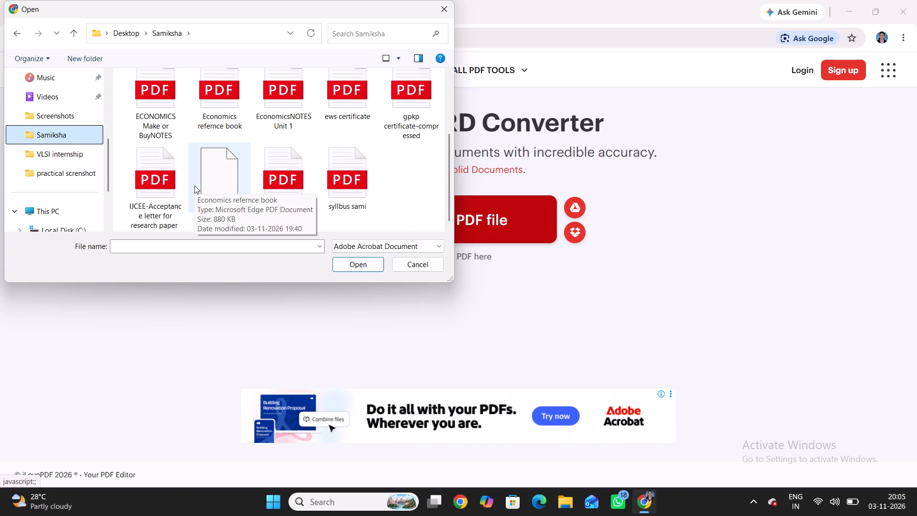
scroll(194, 185, "down", 1)
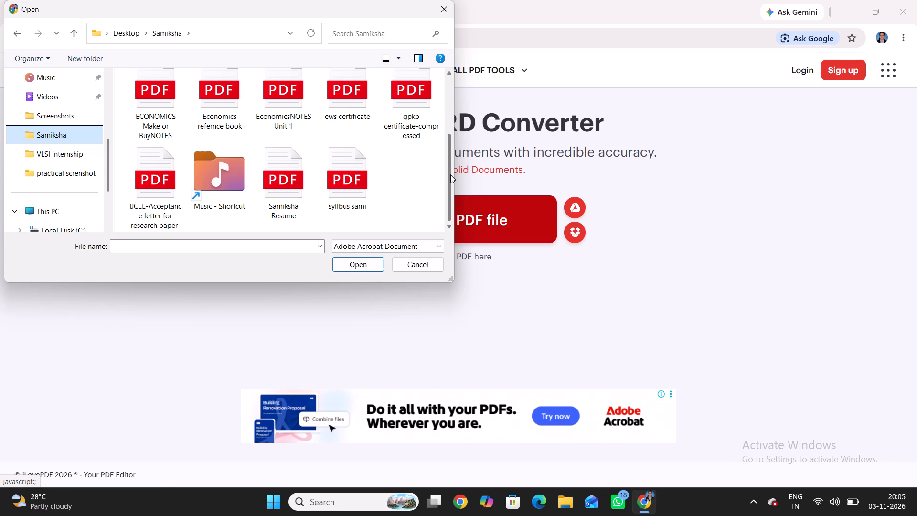
left_click_drag(450, 174, 451, 131)
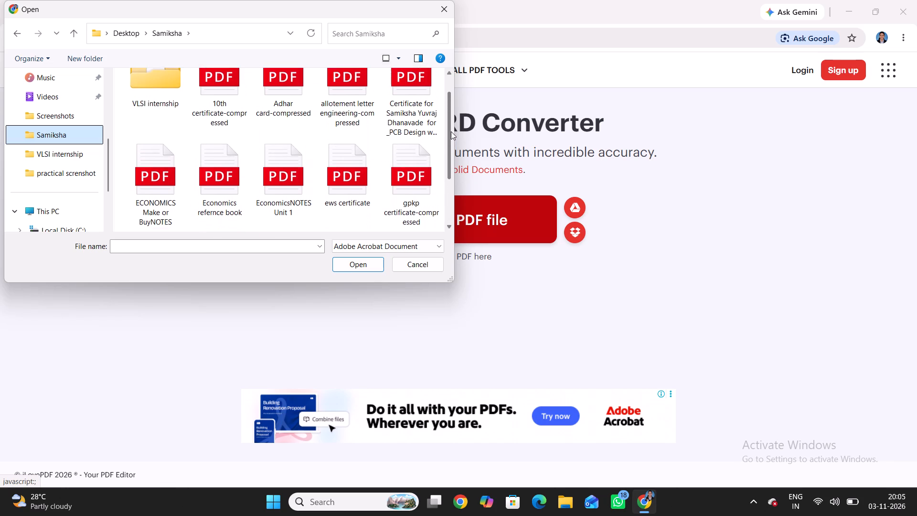
left_click_drag(451, 131, 462, 86)
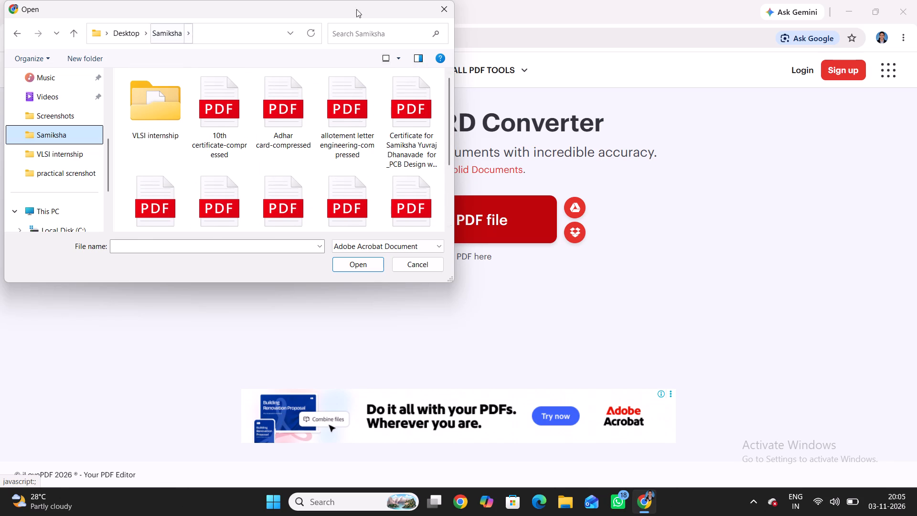
left_click(445, 3)
Minimise the browser and open File Explorer.
left_click(855, 6)
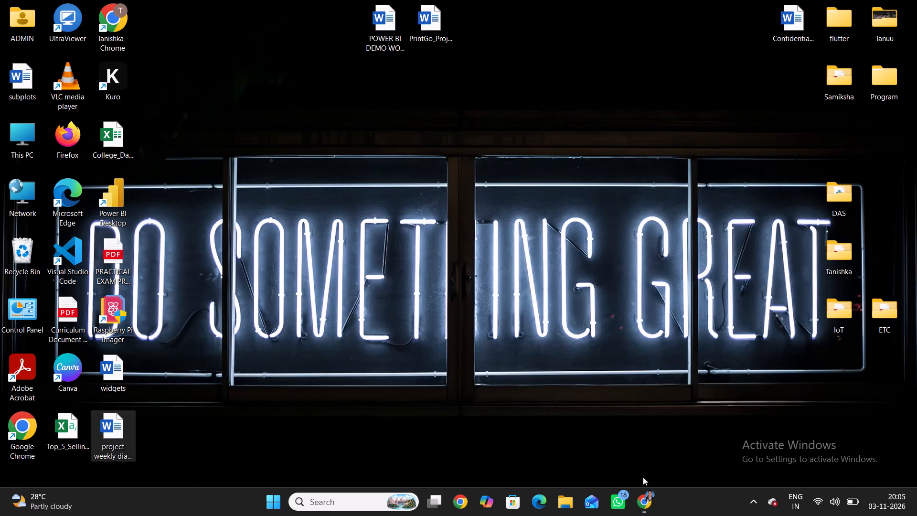
left_click(641, 515)
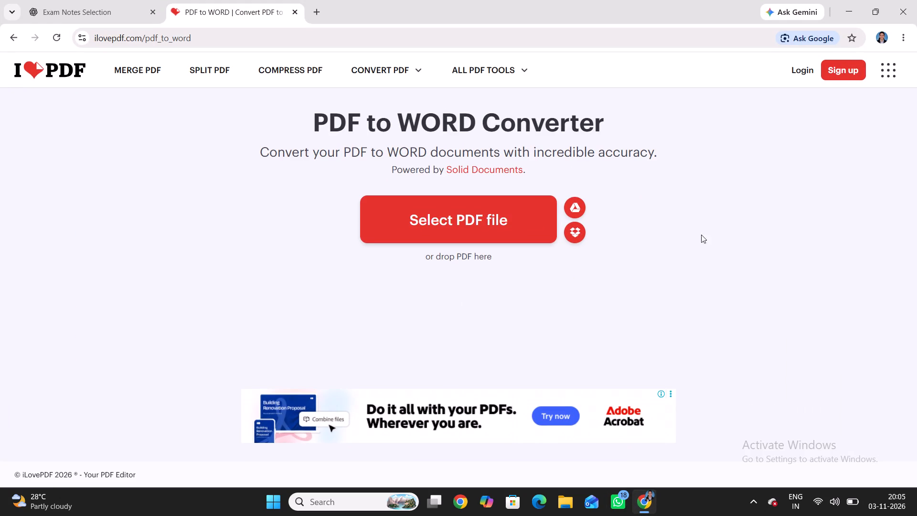
left_click(856, 2)
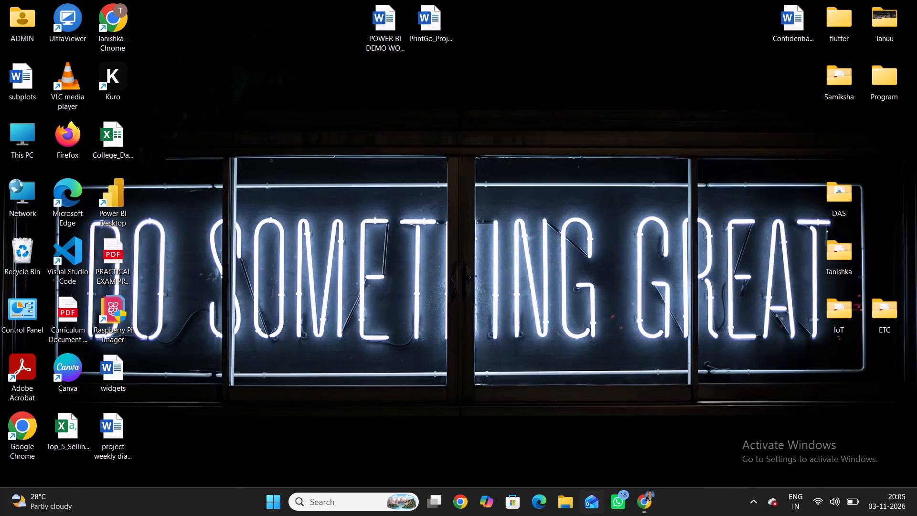
left_click(570, 503)
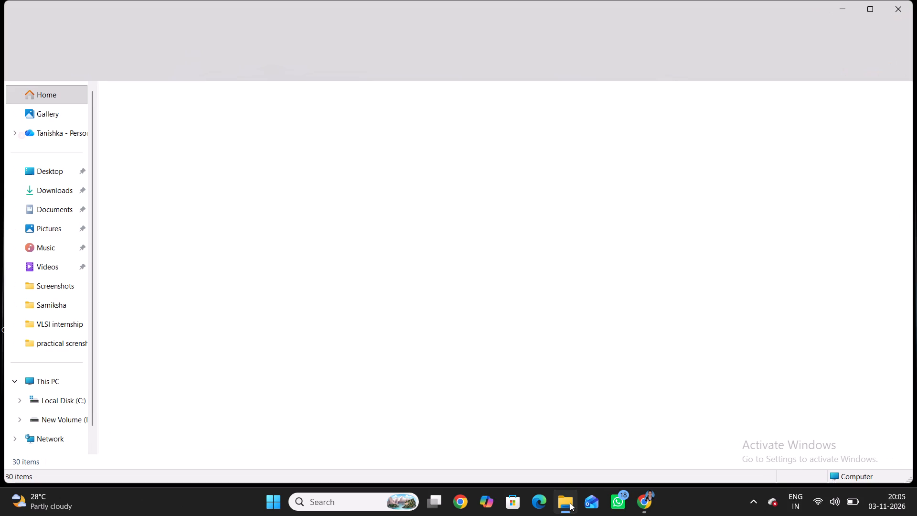
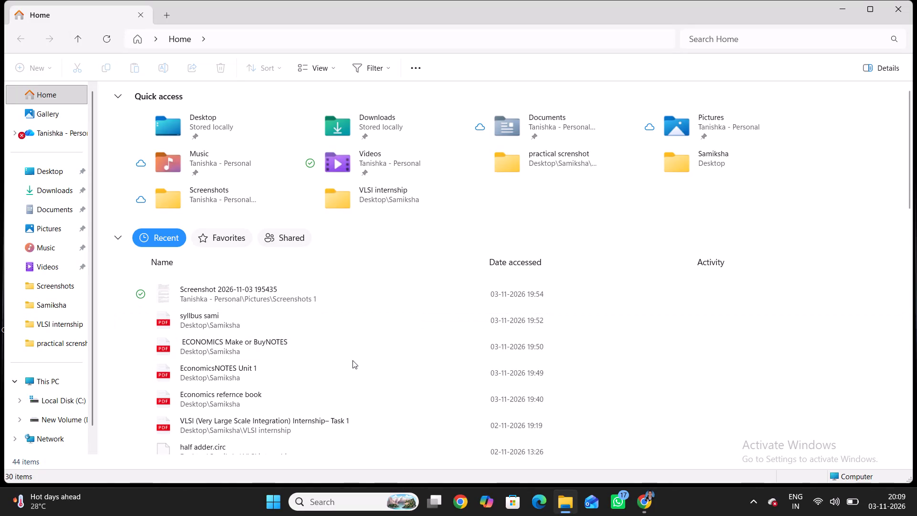
Open WhatsApp.
left_click(625, 505)
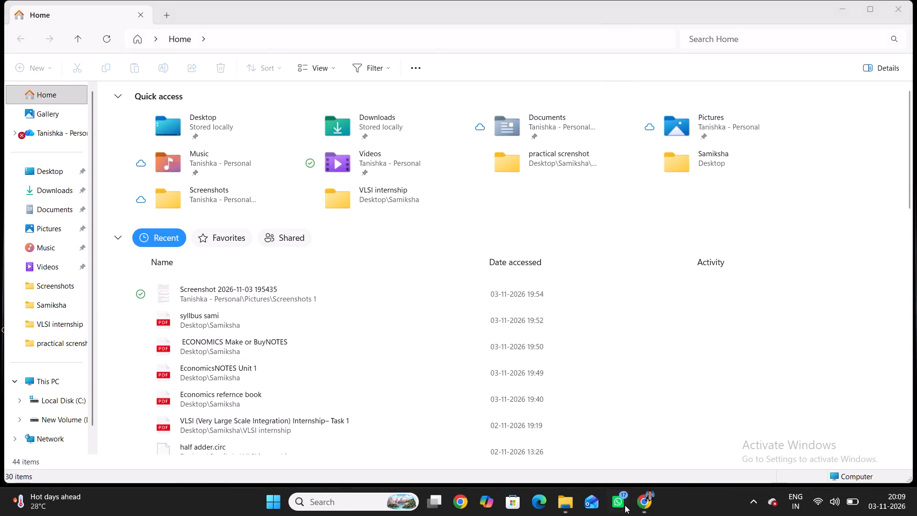
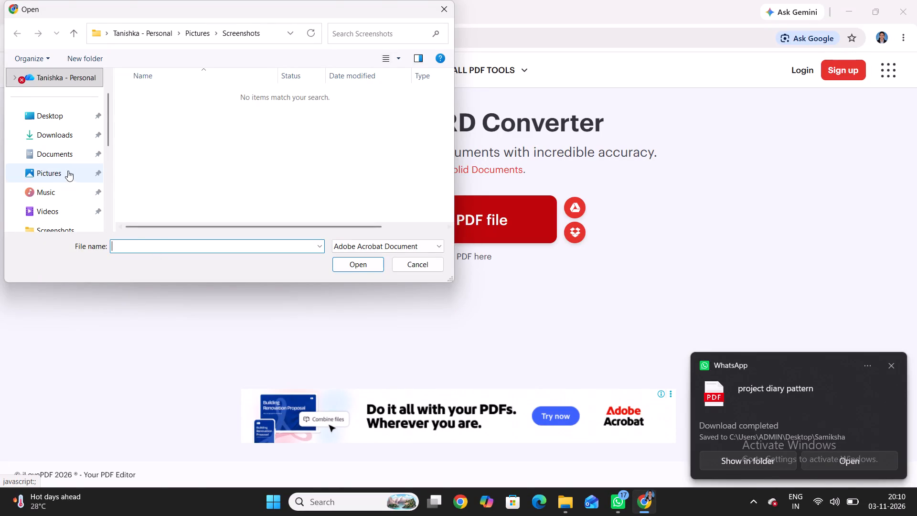
Load the project diary pattern PDF from the Samiksha folder on the Desktop into the PDF to Word converter.
scroll(64, 177, "down", 1)
left_click(65, 142)
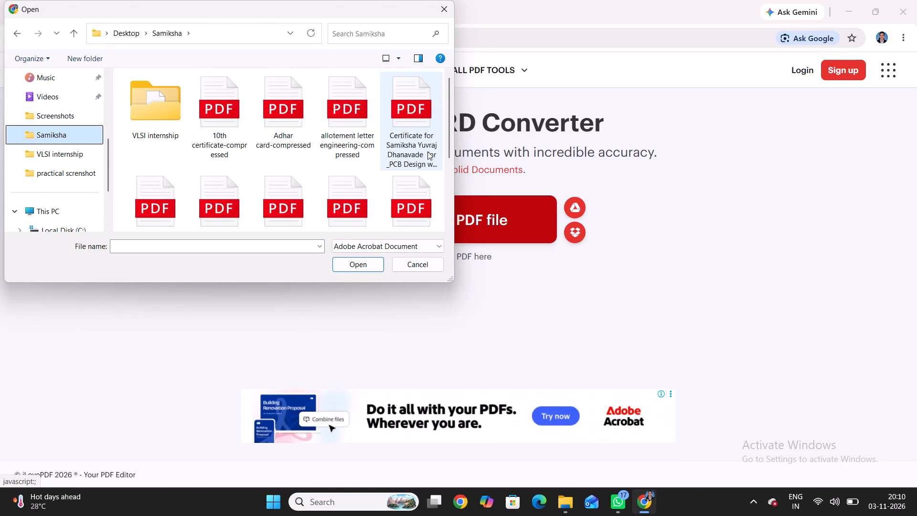
left_click_drag(452, 150, 452, 165)
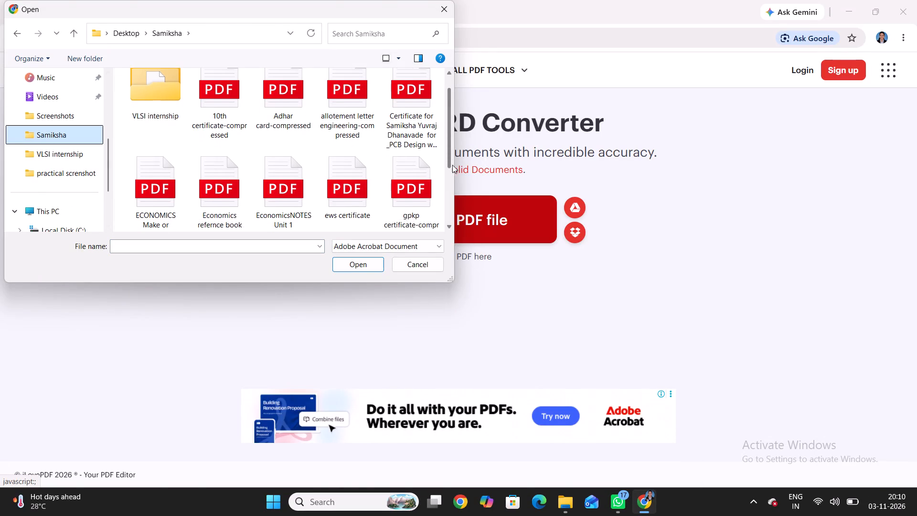
left_click_drag(452, 165, 456, 197)
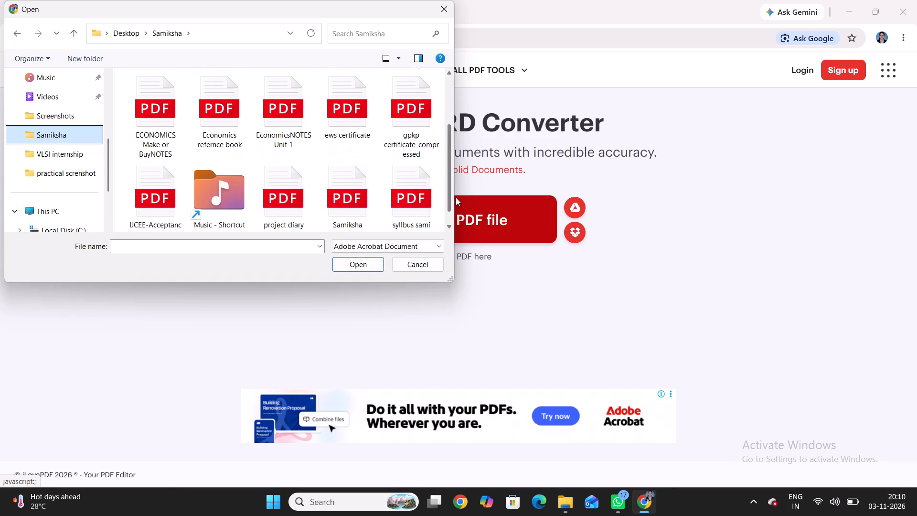
left_click_drag(456, 197, 457, 203)
left_click(284, 184)
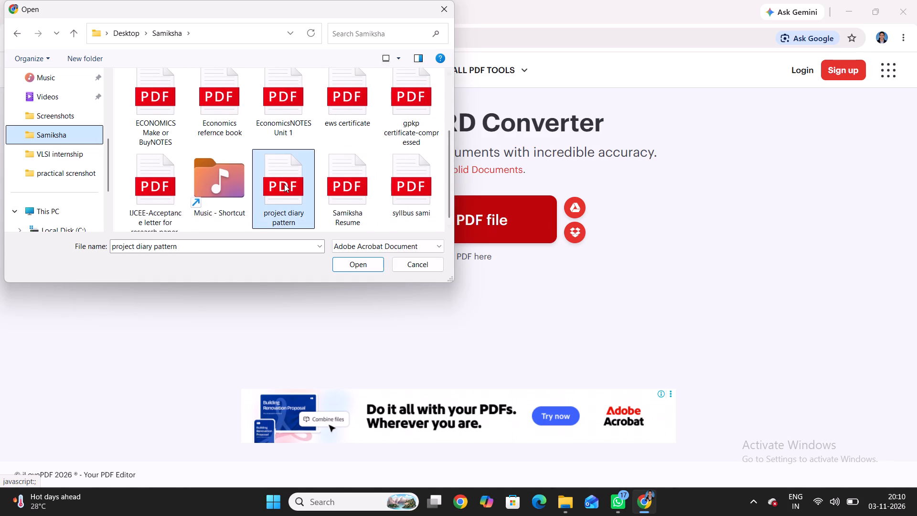
left_click(346, 265)
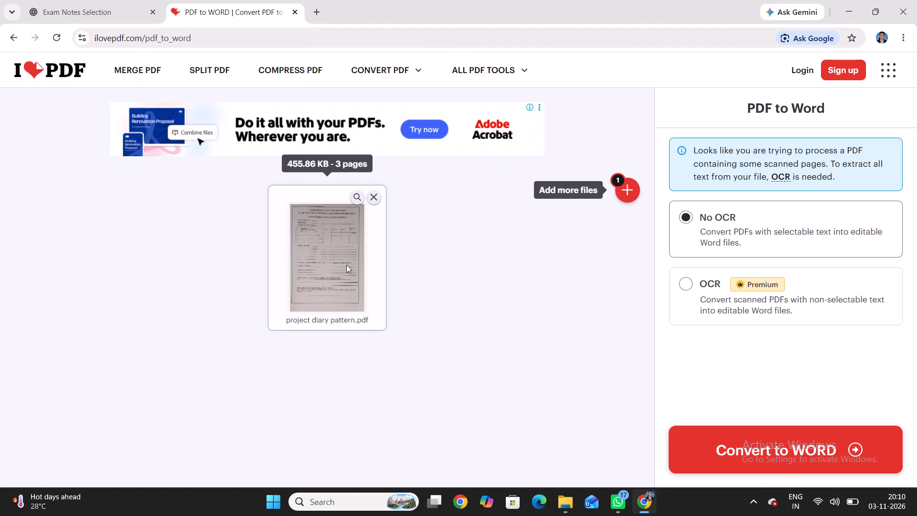
Convert the project diary pattern PDF to Word with OCR applied and download the resulting document.
left_click(778, 445)
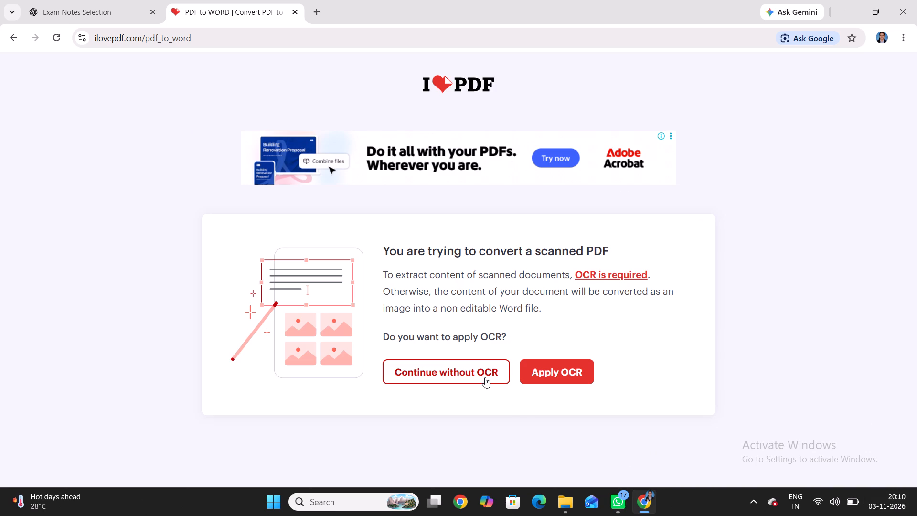
left_click(544, 371)
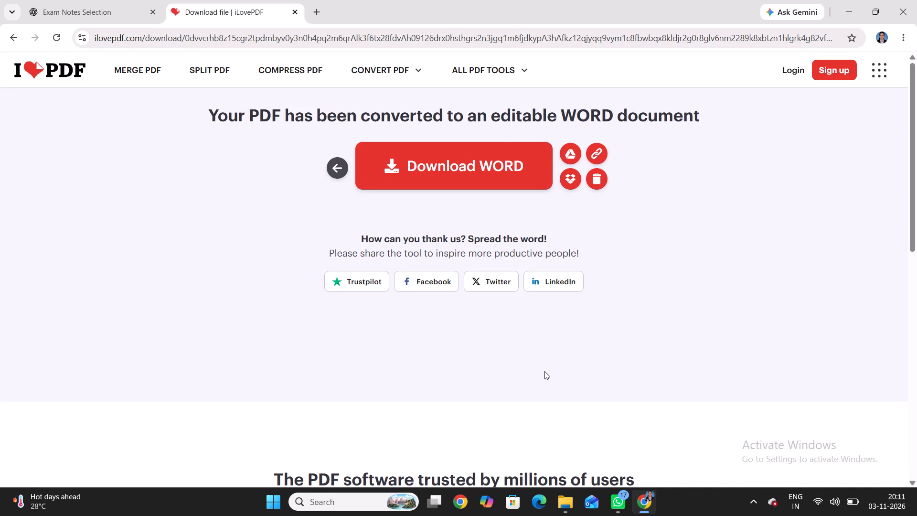
left_click(492, 182)
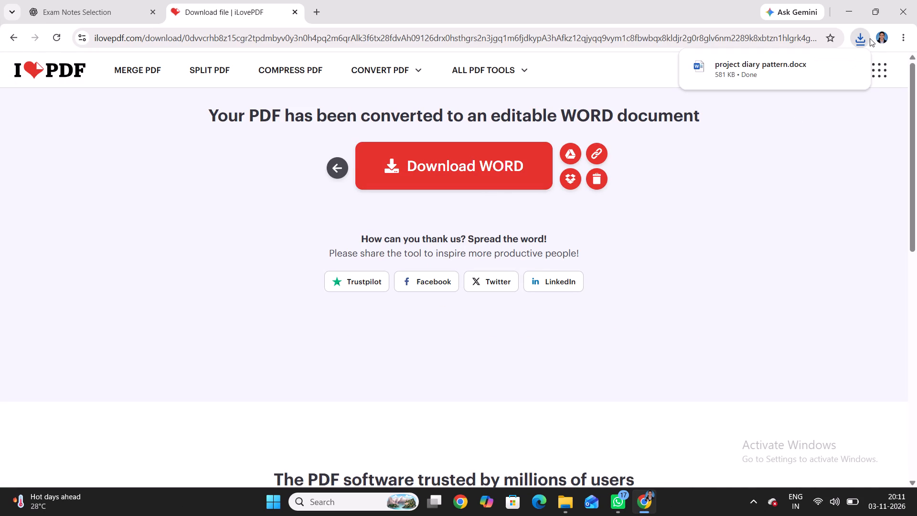
Open the downloaded project diary pattern document from the Downloads folder in Word and maximize its window.
left_click(824, 61)
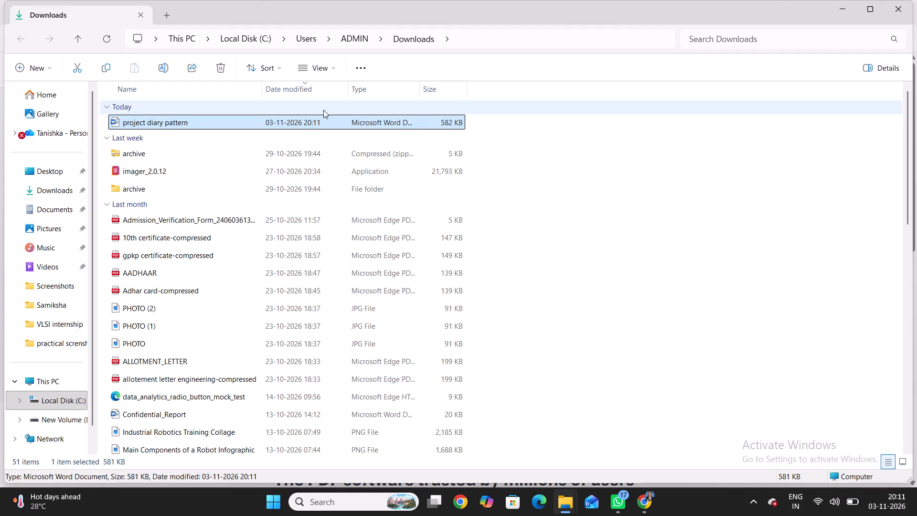
double_click(320, 124)
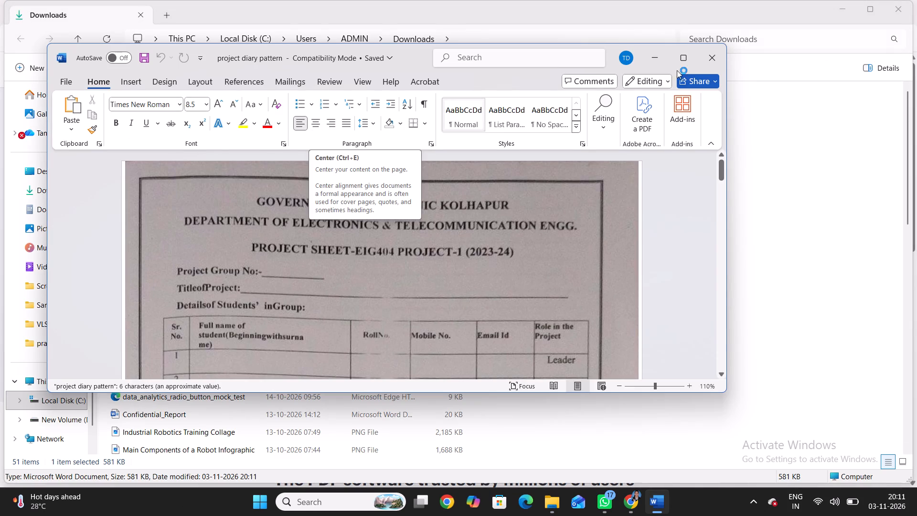
left_click(688, 53)
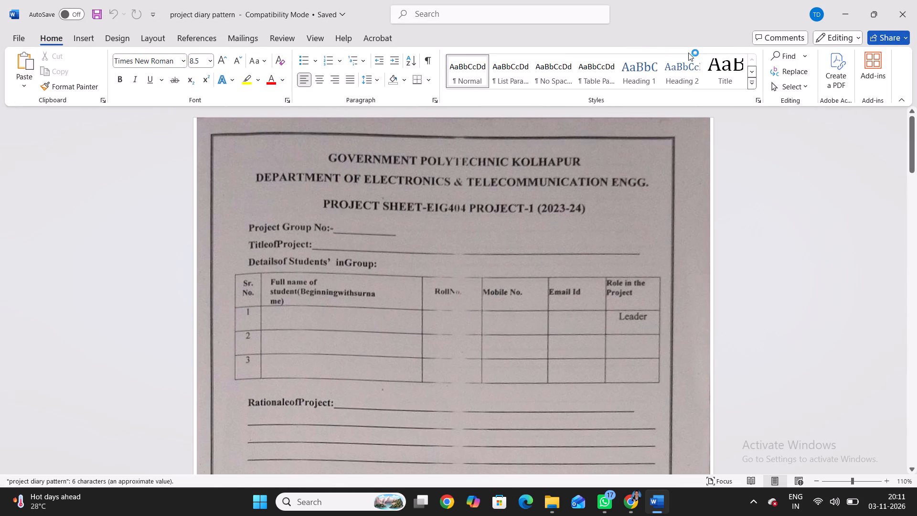
Examine the converted project sheet and Synopsis pages, checking whether their text can be selected.
scroll(544, 249, "down", 7)
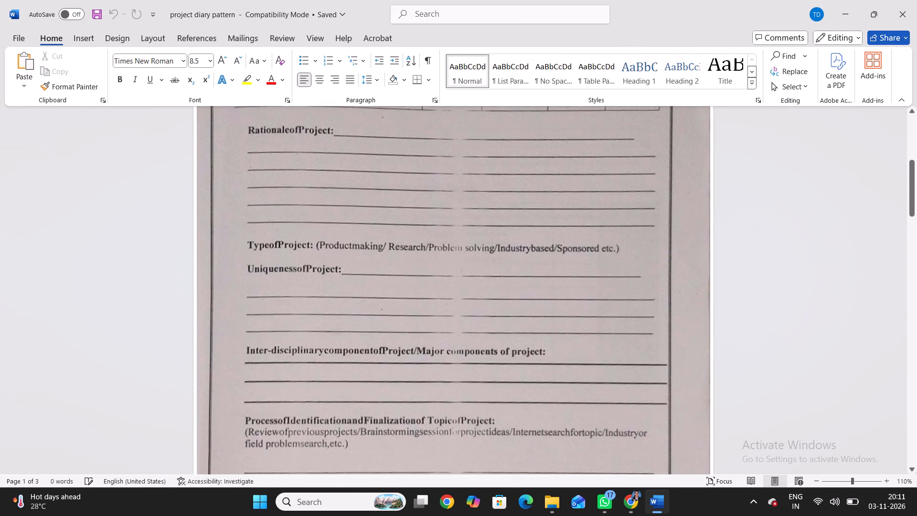
scroll(544, 249, "down", 1)
left_click(544, 249)
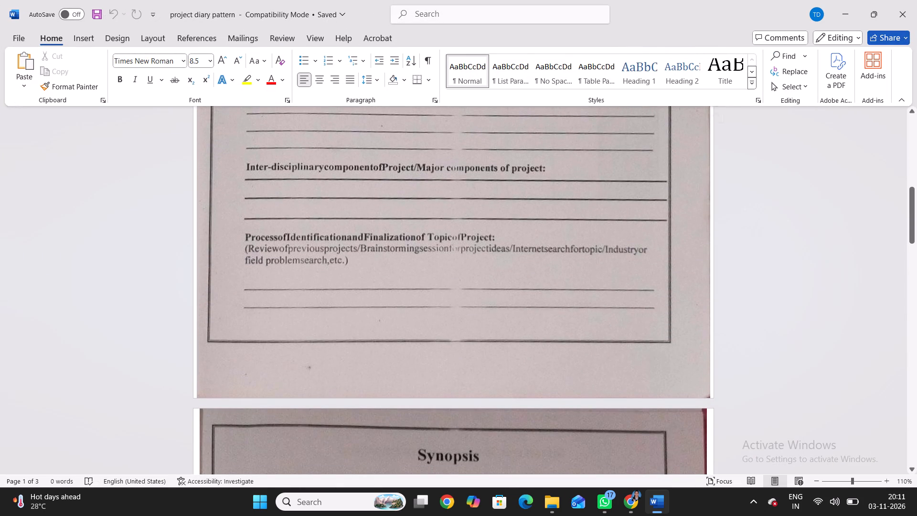
left_click(544, 249)
left_click(544, 249)
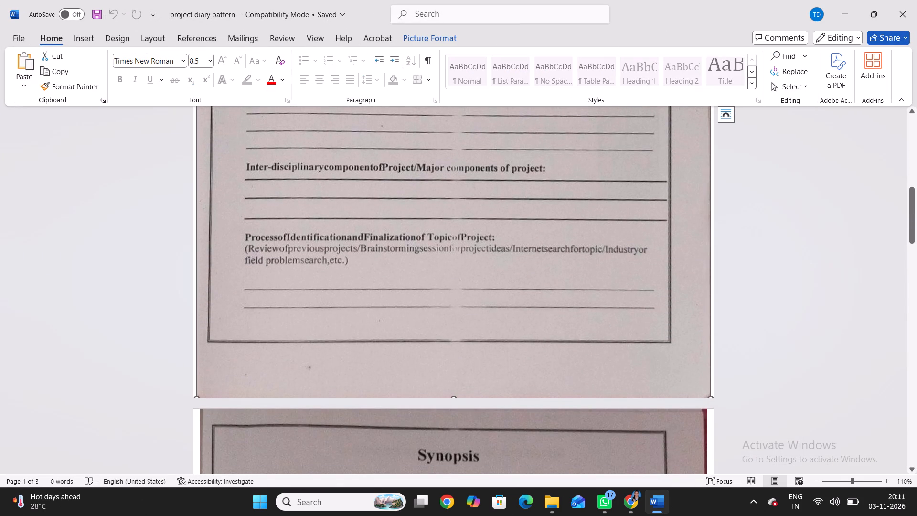
scroll(544, 249, "down", 4, "ctrl")
scroll(544, 249, "up", 2)
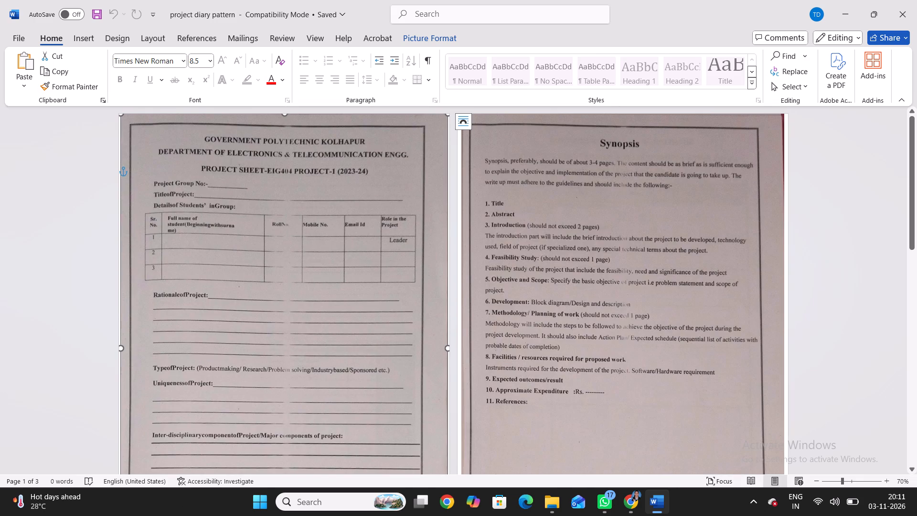
left_click(258, 184)
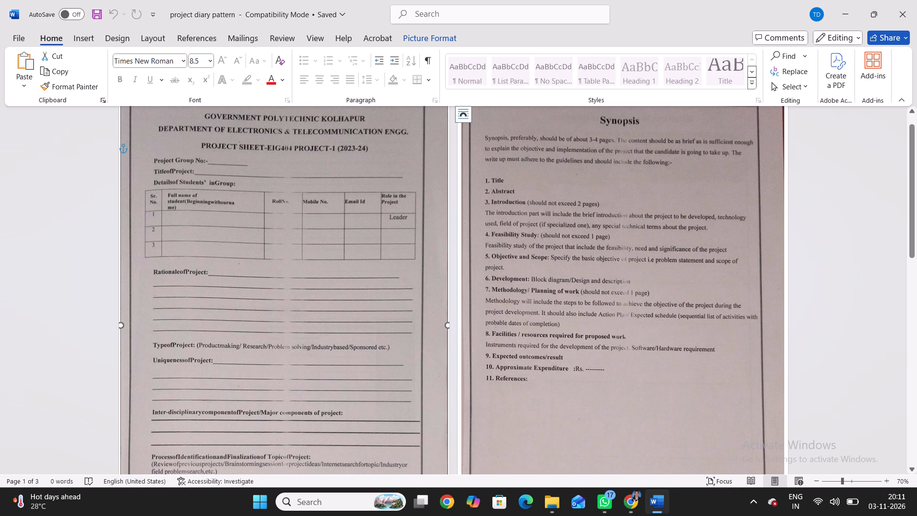
scroll(565, 208, "up", 3)
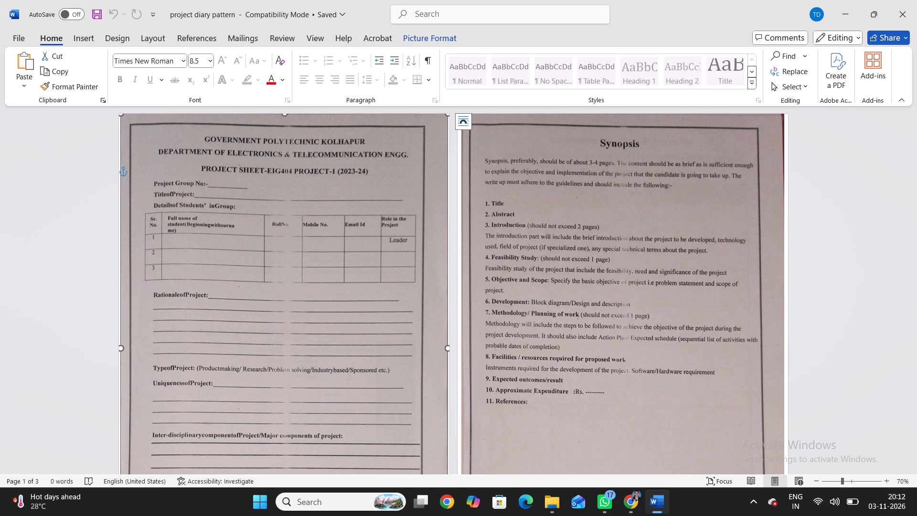
Choose the Editing mode for the document and try to select text on the Synopsis page.
left_click(850, 34)
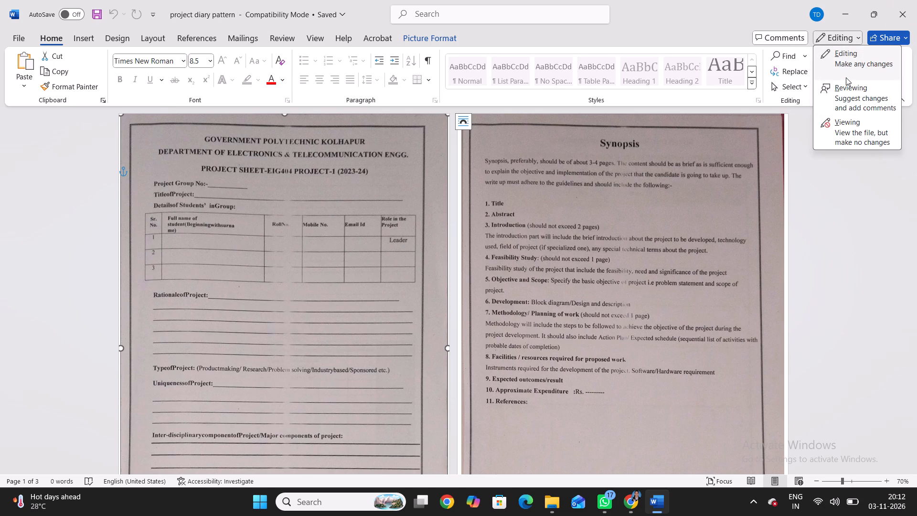
left_click(850, 61)
left_click(616, 265)
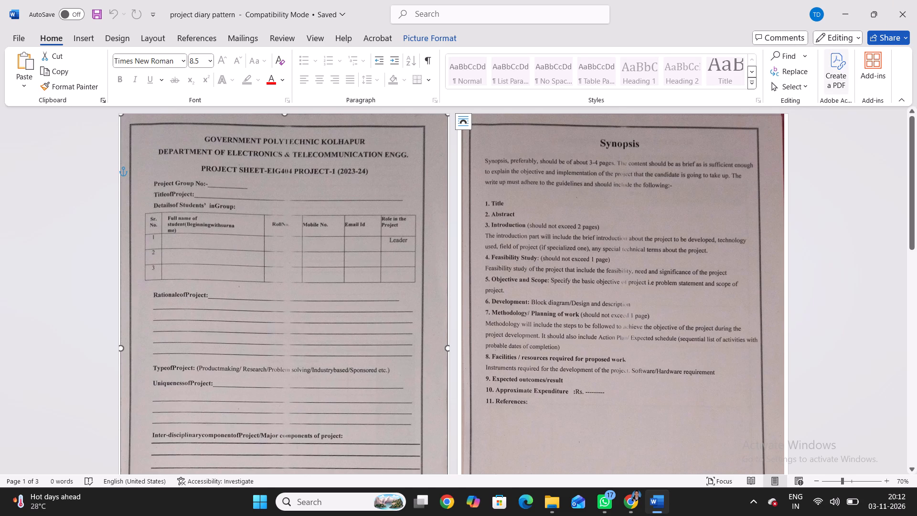
left_click(616, 265)
left_click(594, 263)
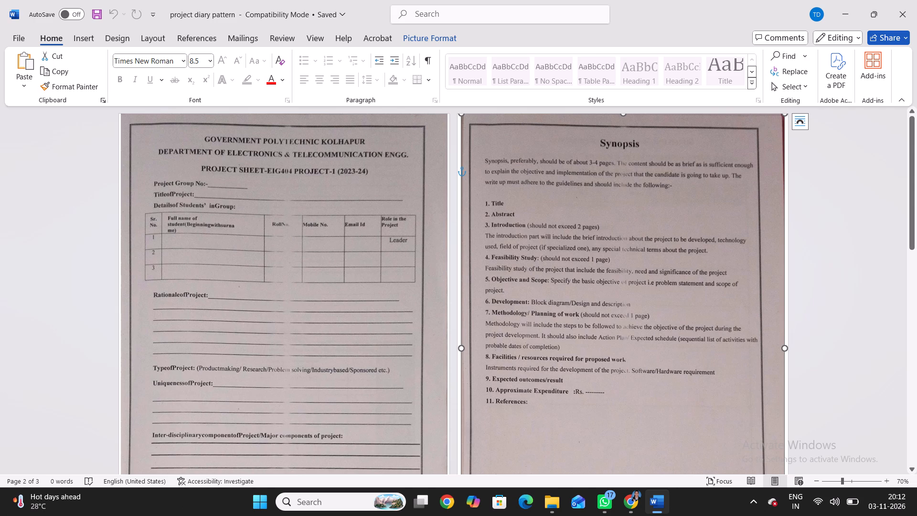
Review all the pages of the converted document, including the weekly progress report page.
scroll(594, 263, "down", 6)
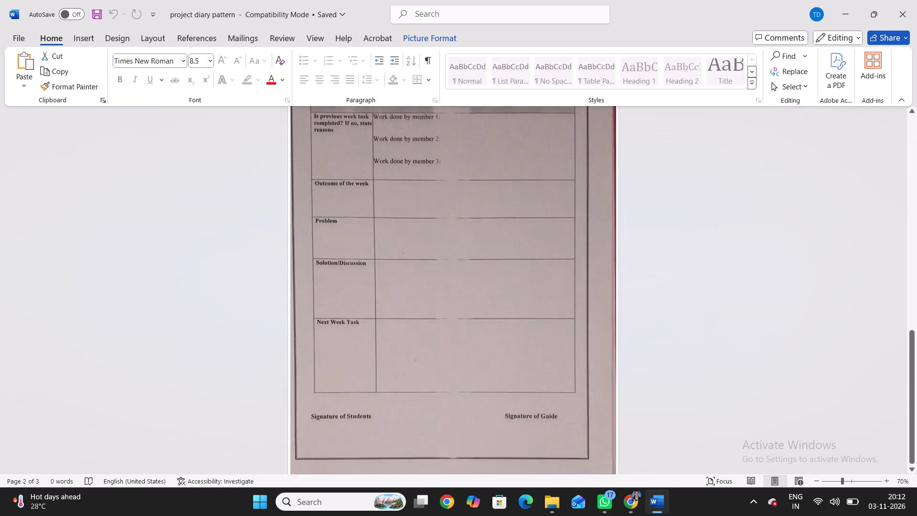
scroll(594, 263, "down", 1)
scroll(594, 263, "up", 2)
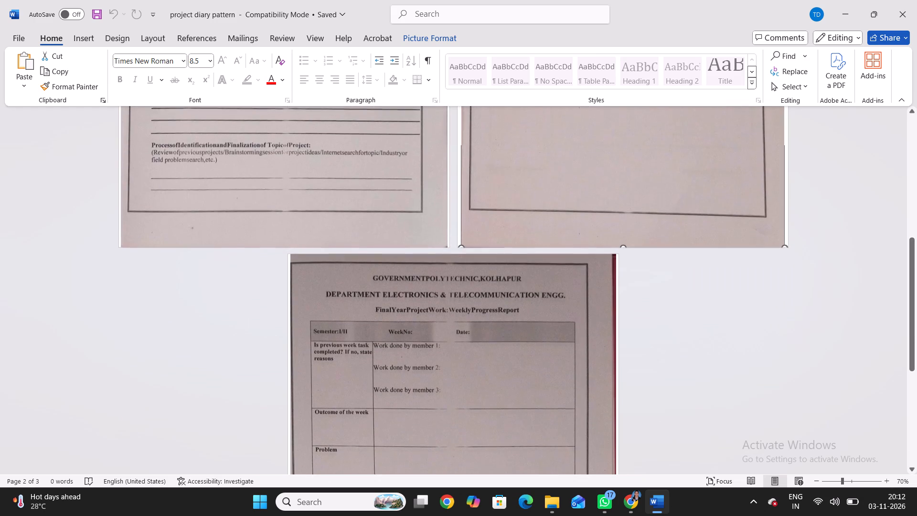
scroll(594, 263, "down", 1)
scroll(594, 263, "down", 4, "ctrl")
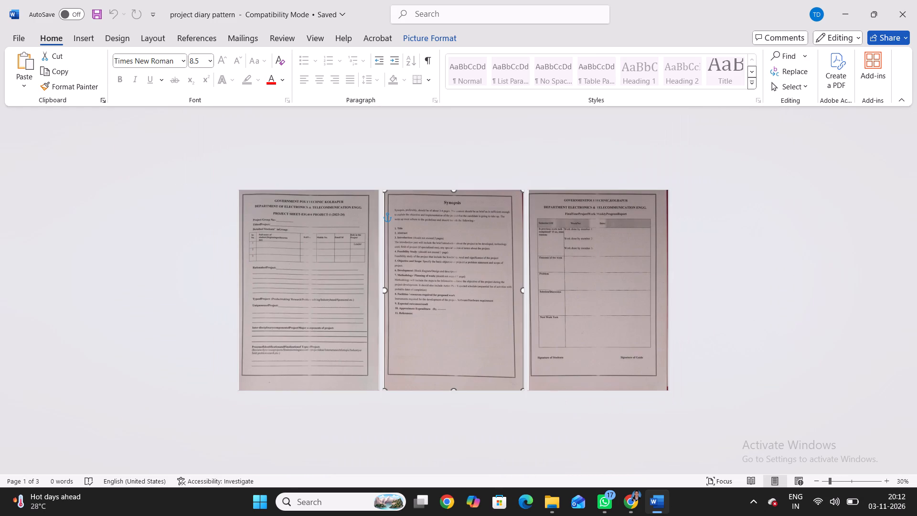
left_click(594, 263)
scroll(594, 263, "up", 2, "ctrl")
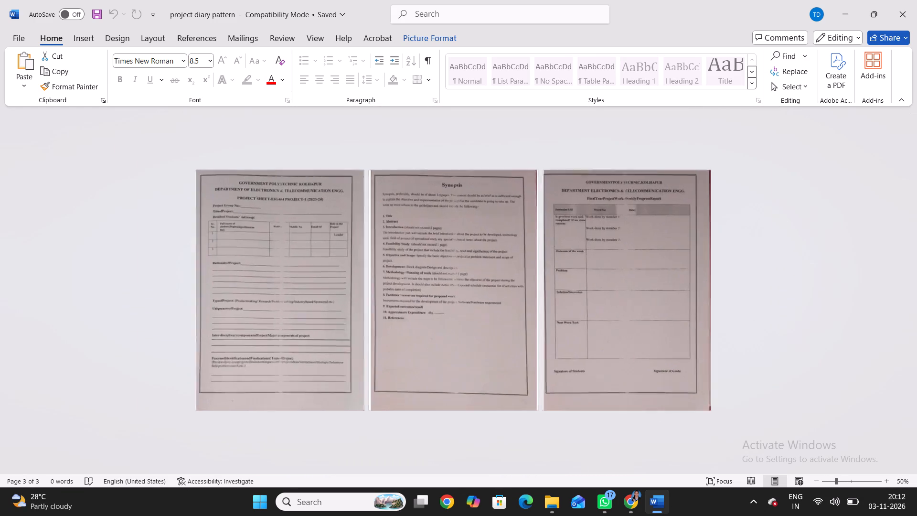
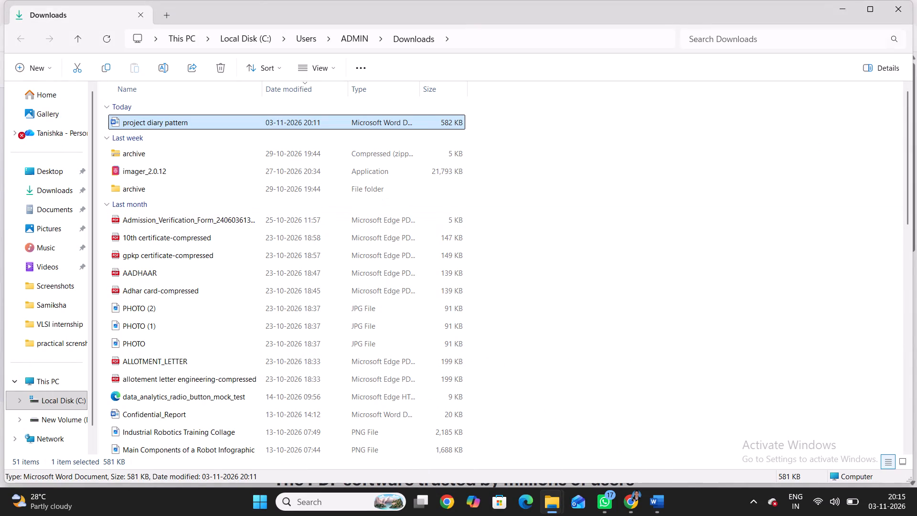
Minimize the Downloads folder window to return to the iLovePDF download page in the browser.
left_click(842, 11)
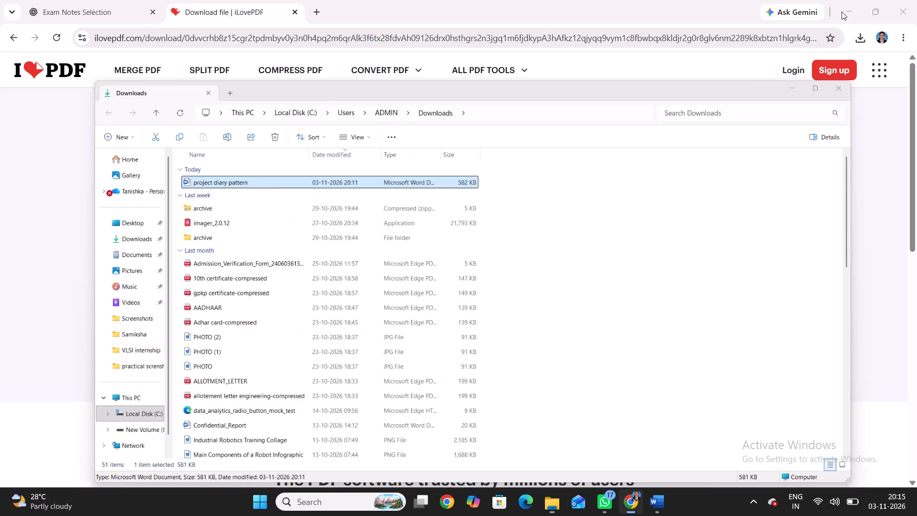
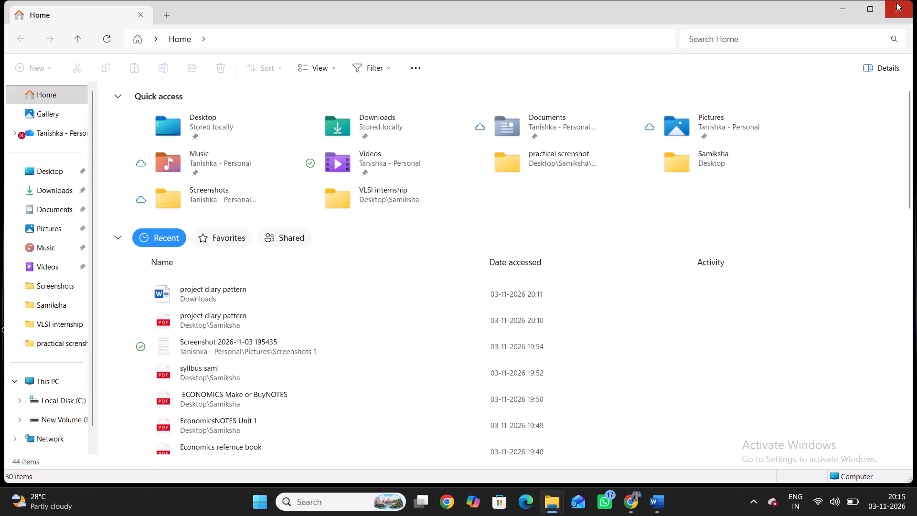
Close the File Explorer window and open the project weekly diary final year document from the desktop in Word.
left_click(896, 2)
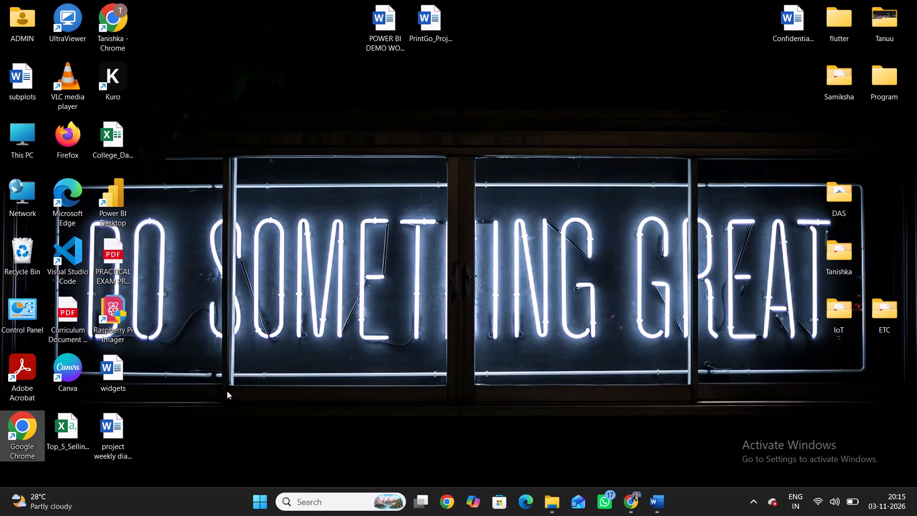
double_click(119, 429)
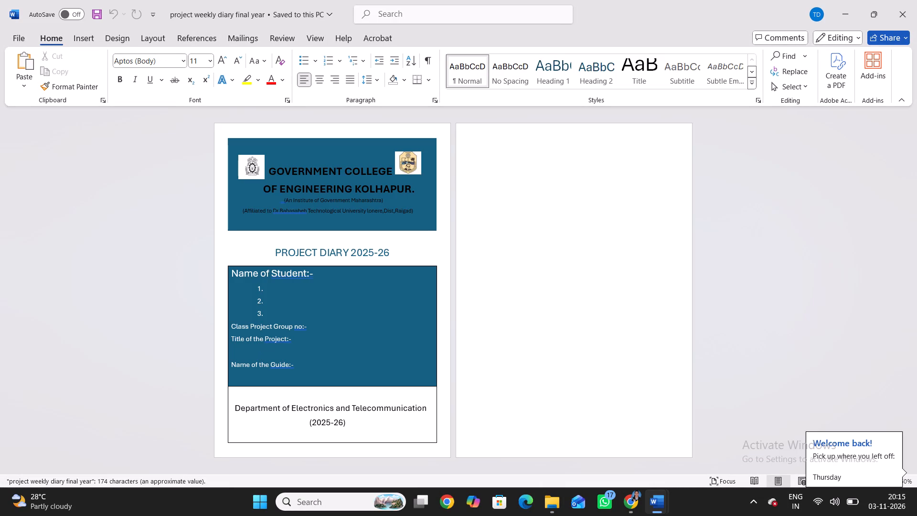
Review the diary's cover page, checking the student name list and the project group, title and guide fields.
left_click(581, 304)
scroll(581, 304, "up", 6, "ctrl")
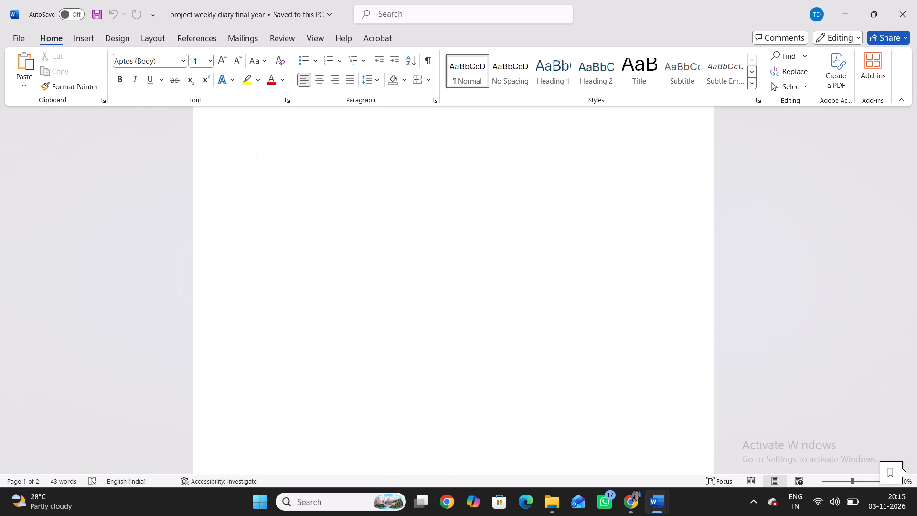
scroll(581, 304, "up", 1)
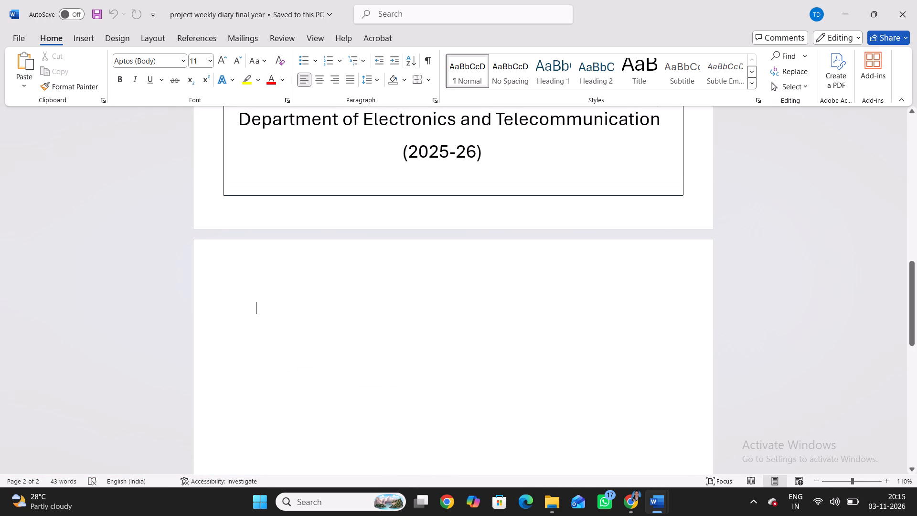
scroll(581, 304, "up", 2)
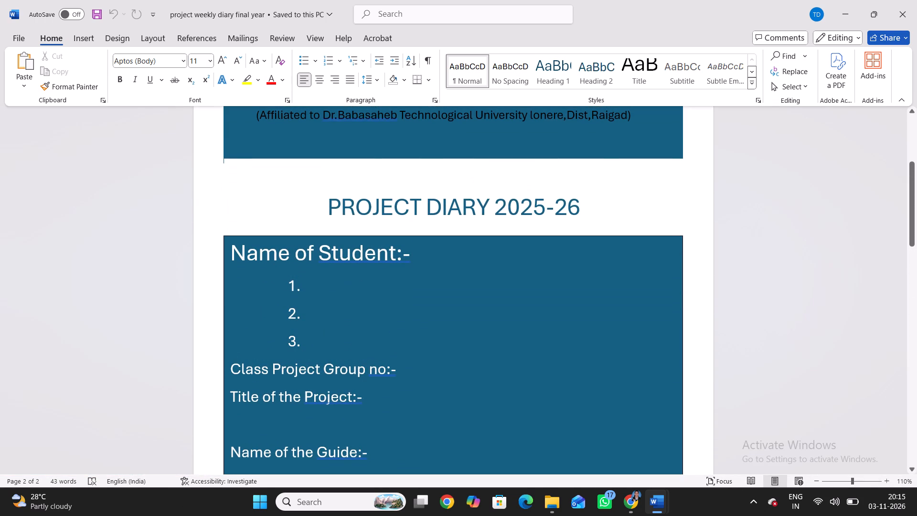
left_click(303, 286)
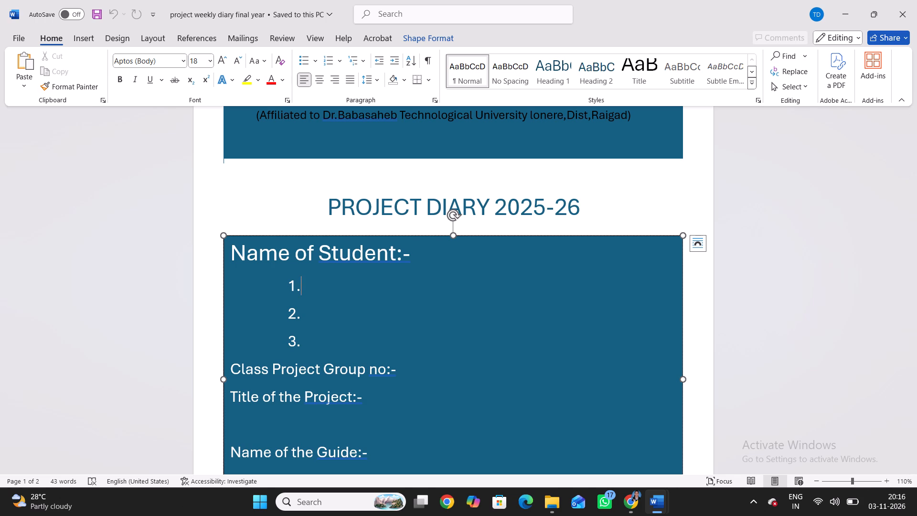
Place the text cursor at the start of the blank second page, after the diary's cover page.
scroll(303, 286, "down", 2)
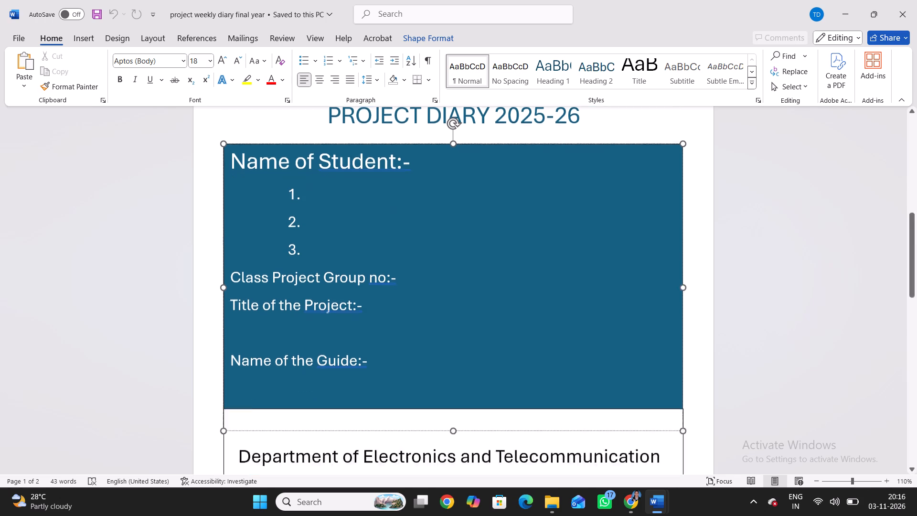
scroll(303, 286, "down", 2)
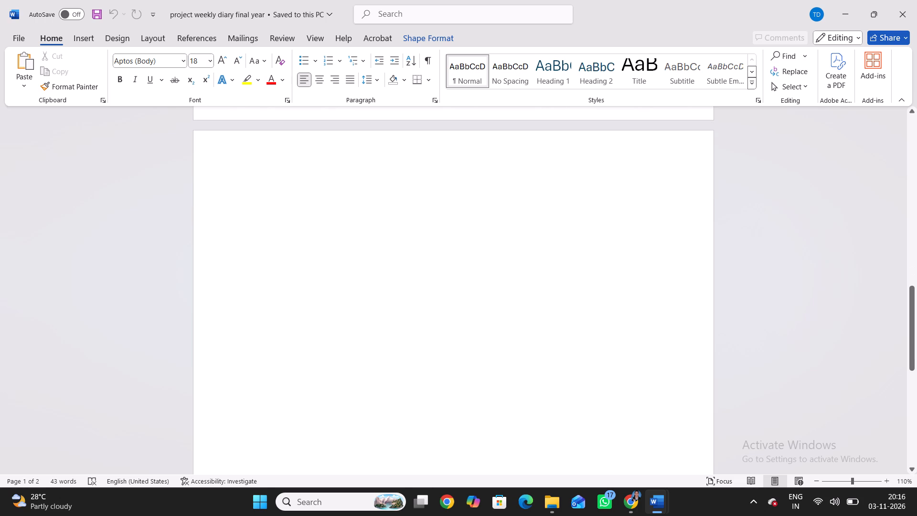
left_click(313, 233)
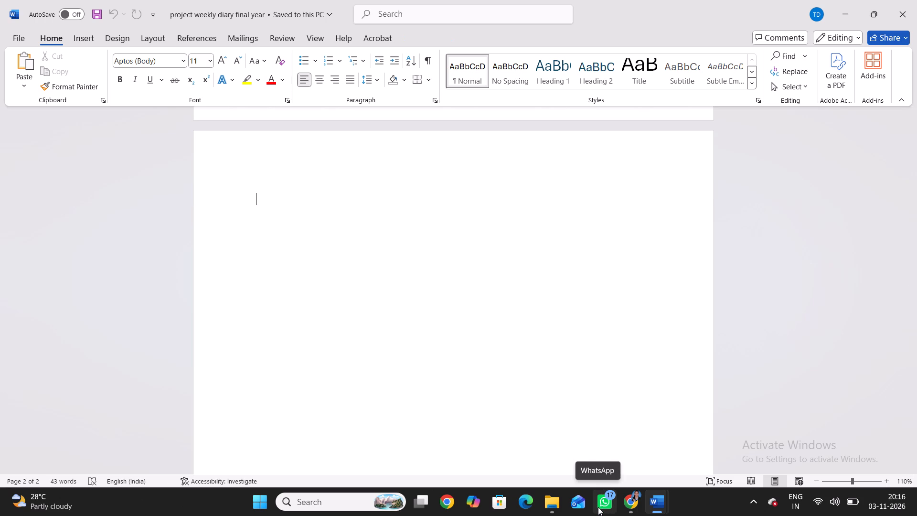
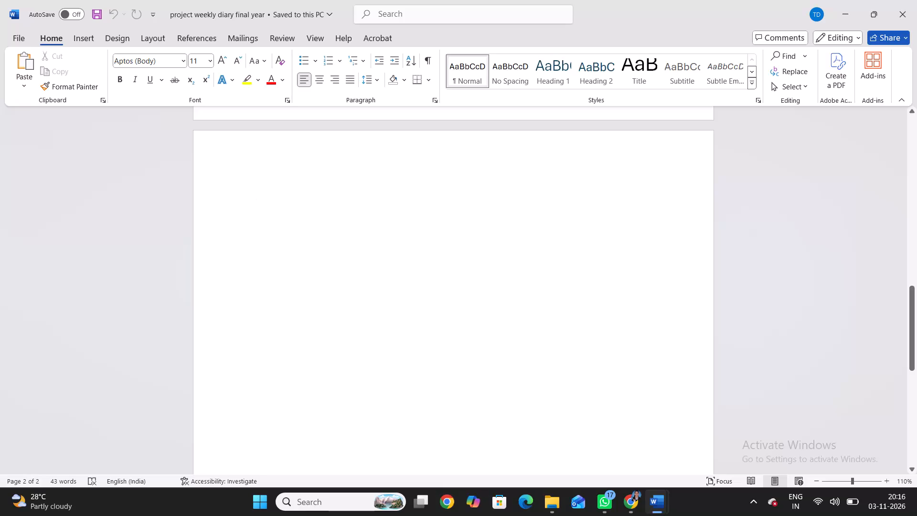
Paste the copied project sheet text at the start of the second page.
key("ctrl+v")
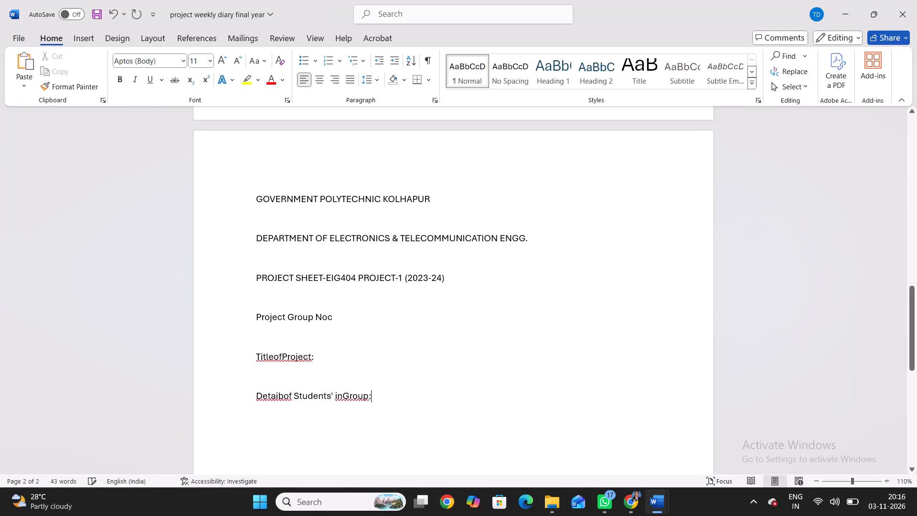
Centre the pasted line GOVERNMENT POLYTECHNIC KOLHAPUR and set its font size to 18.
left_click(255, 199)
left_click_drag(254, 199, 437, 197)
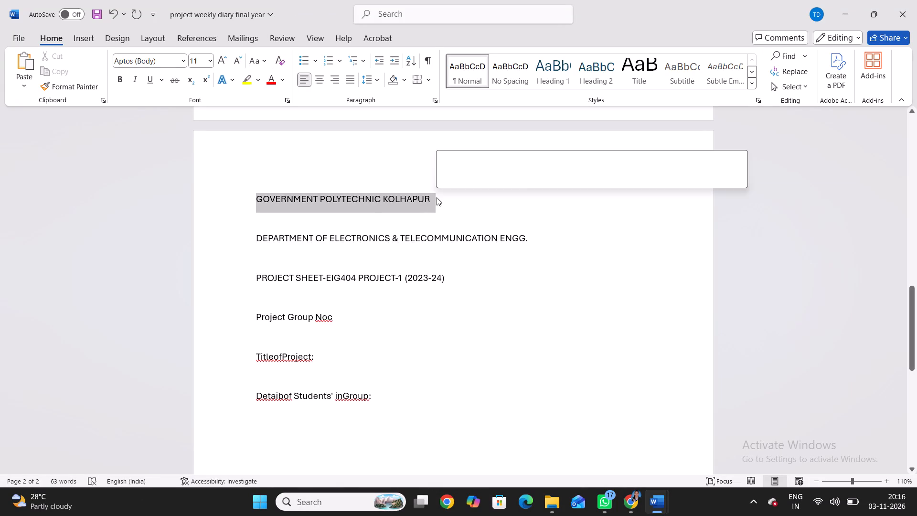
left_click(324, 80)
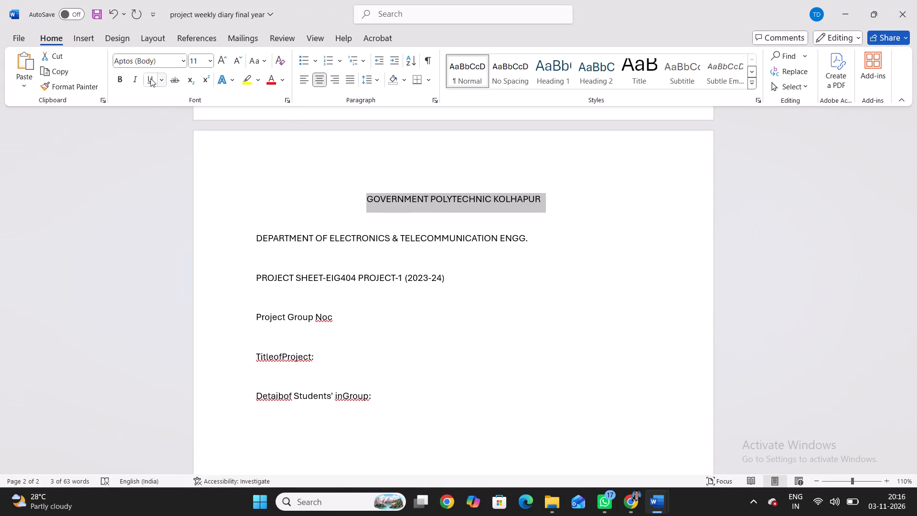
left_click(211, 54)
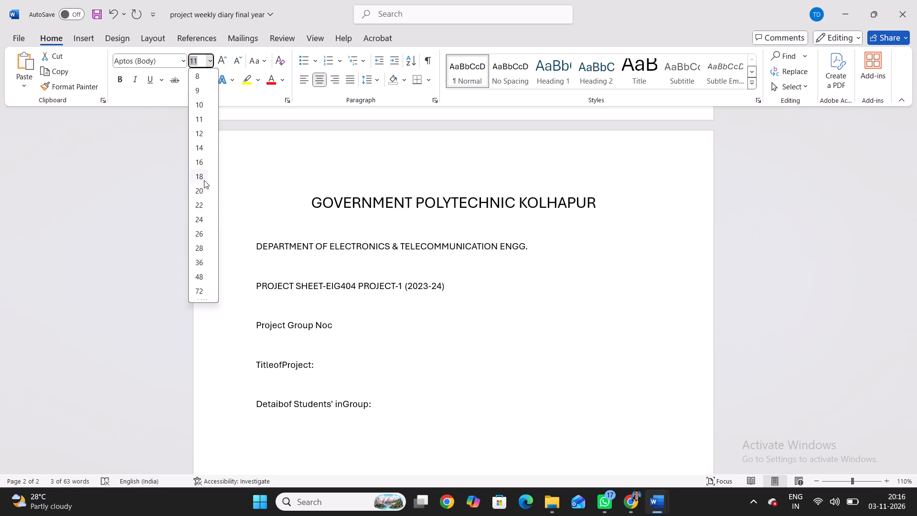
left_click(204, 176)
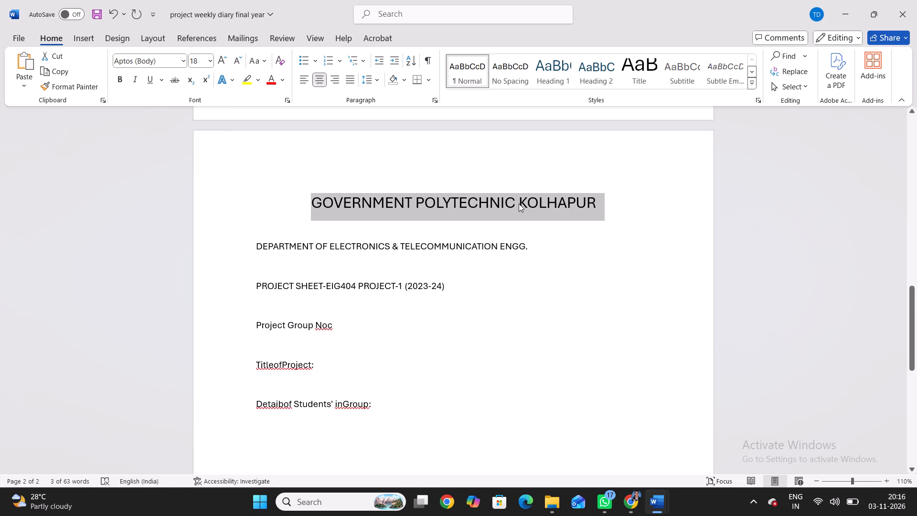
Replace POLYTECHNIC in the heading so that it reads GOVERNMENT COLLEGE OF ENGINEERING,KOLHAPUR.
left_click(519, 204)
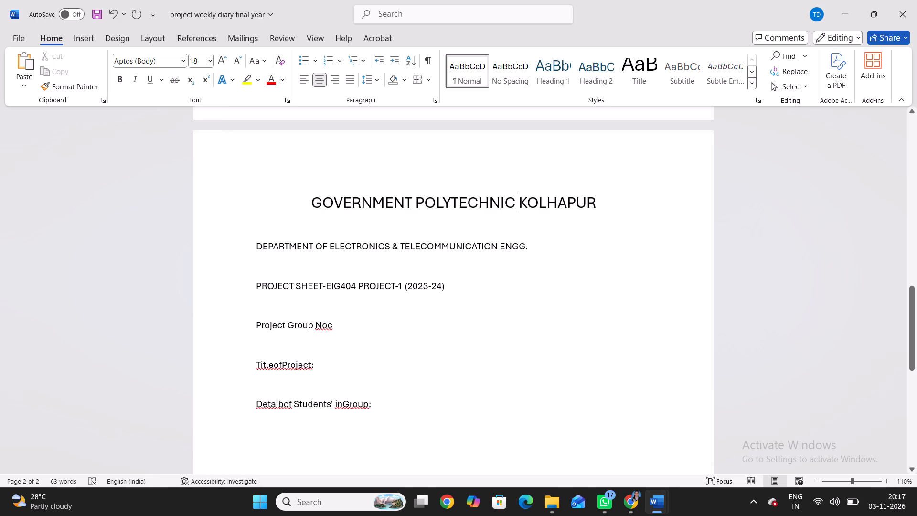
key("BackSpace")
key("BackSpace")
key("BackSpace")
key("BackSpace")
key("BackSpace")
key("BackSpace")
key("BackSpace")
key("BackSpace")
key("BackSpace")
key("BackSpace")
key("BackSpace")
key("BackSpace")
key("BackSpace")
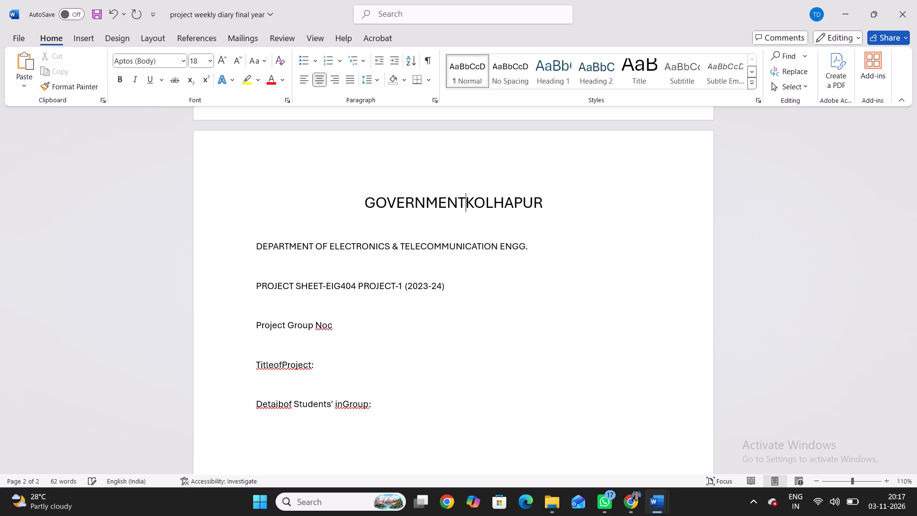
key("space")
type("COLLEGE")
key("space")
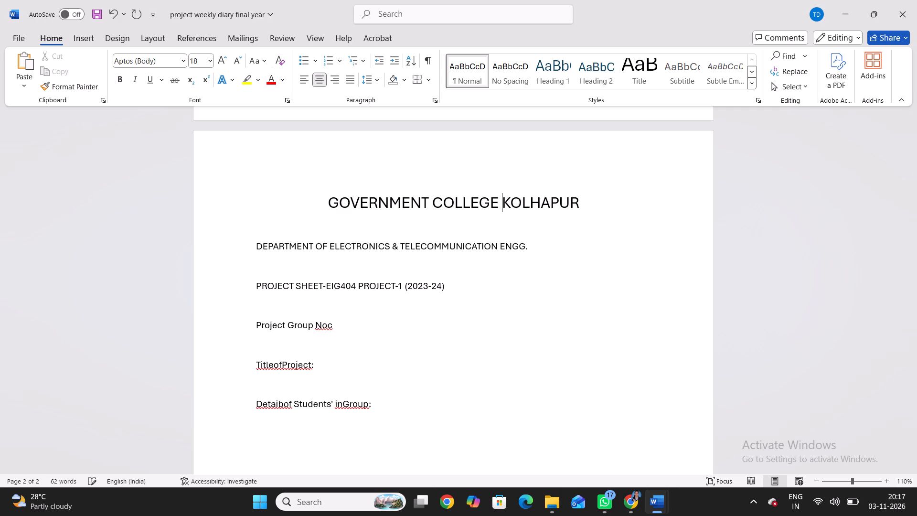
type("OF")
key("space")
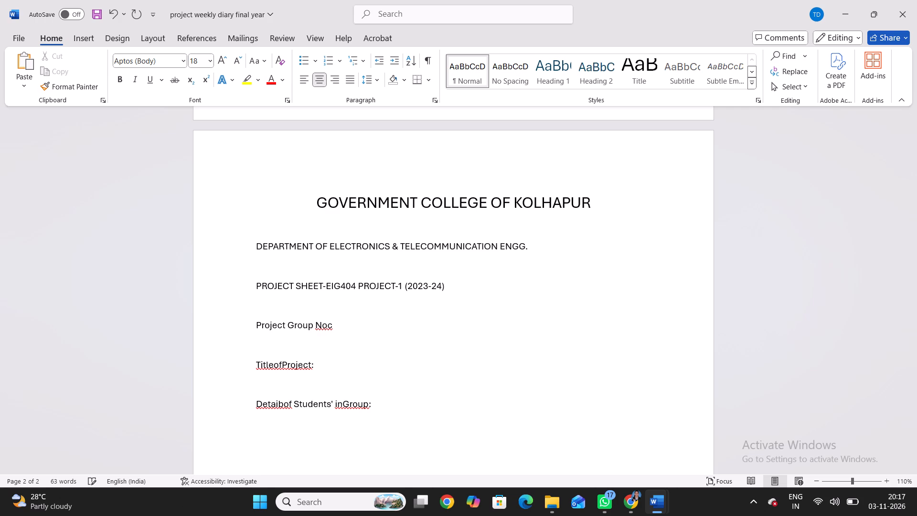
type("ENgin")
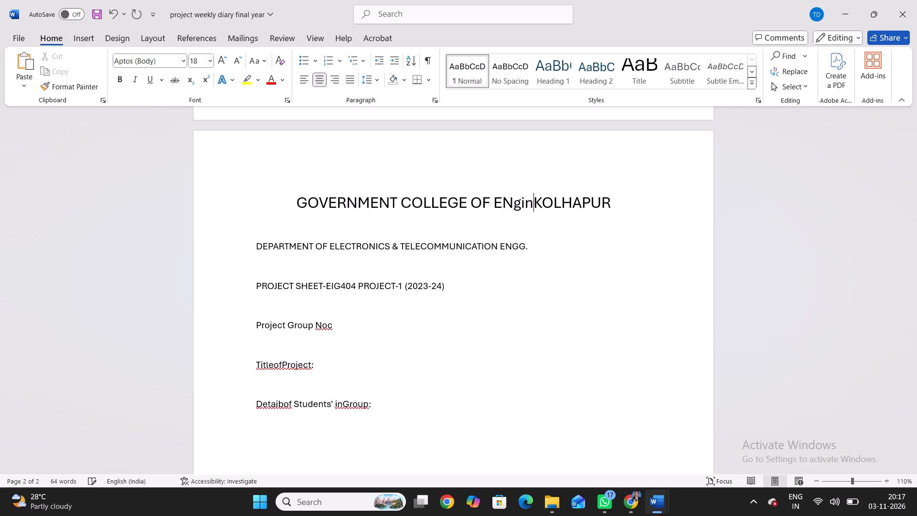
key("BackSpace")
key("BackSpace")
key("BackSpace")
type("NI")
key("shift+BackSpace")
key("shift+BackSpace")
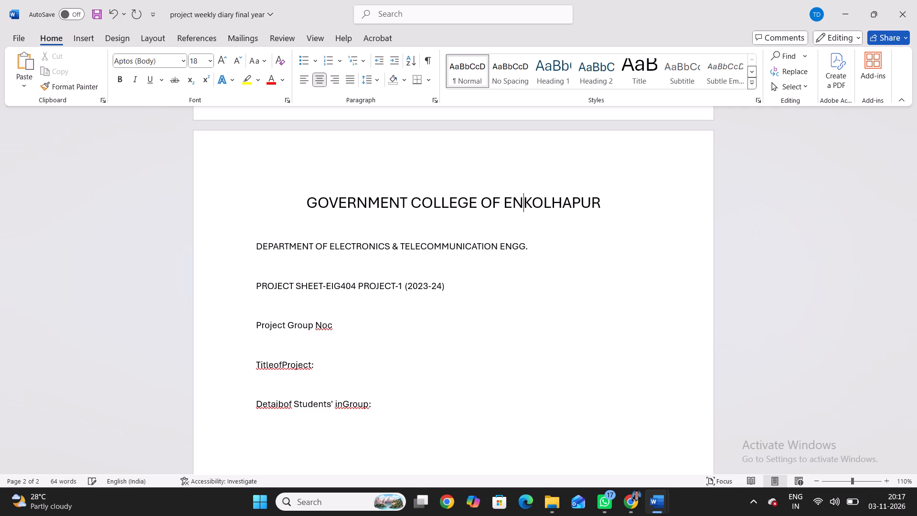
type("GINEERING")
key("shift+less")
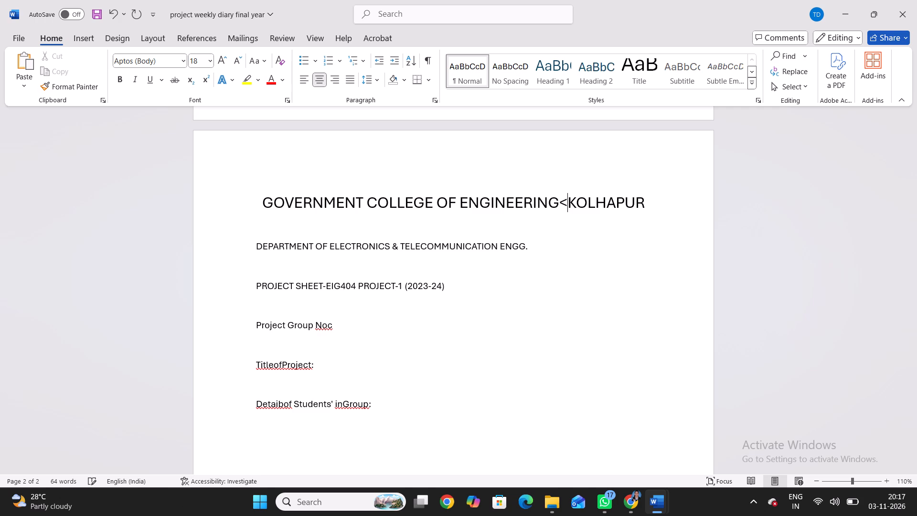
key("BackSpace")
key("comma")
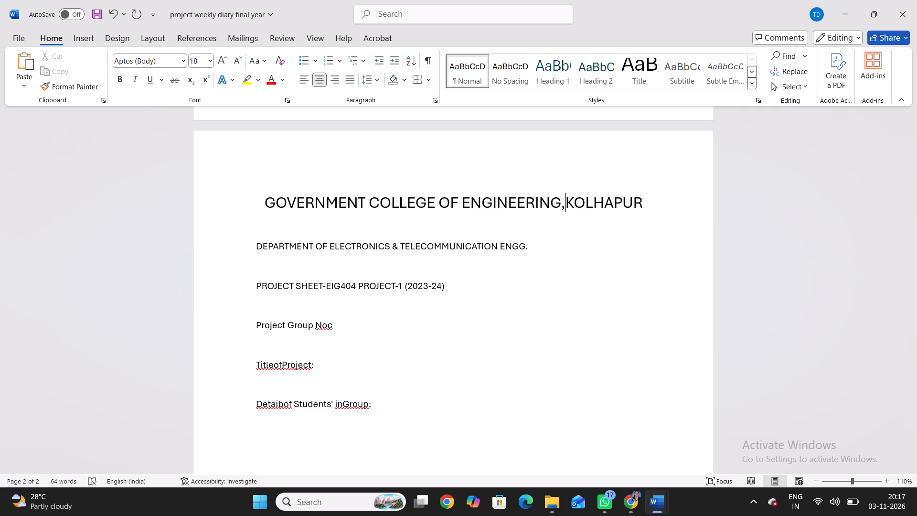
Remove the centring of the college heading, try deleting the break before it, and undo that deletion.
left_click(294, 170)
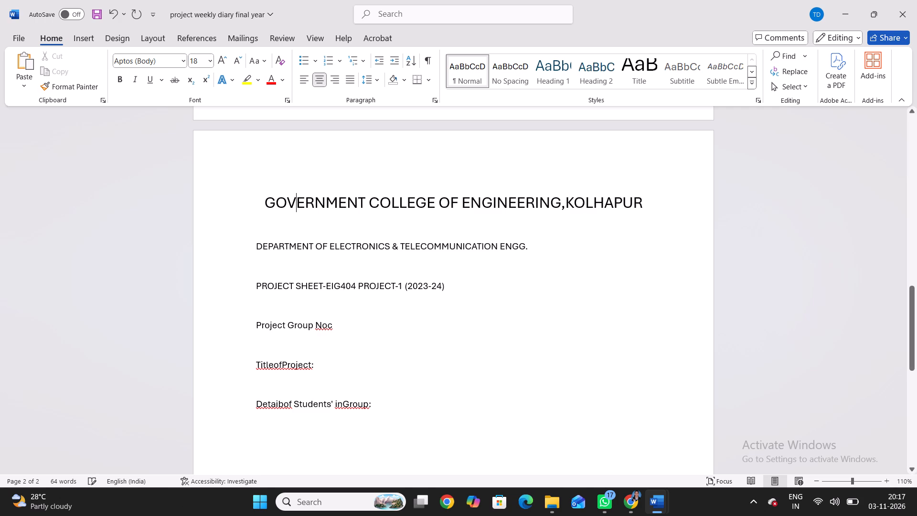
left_click(264, 204)
key("BackSpace")
key("BackSpace")
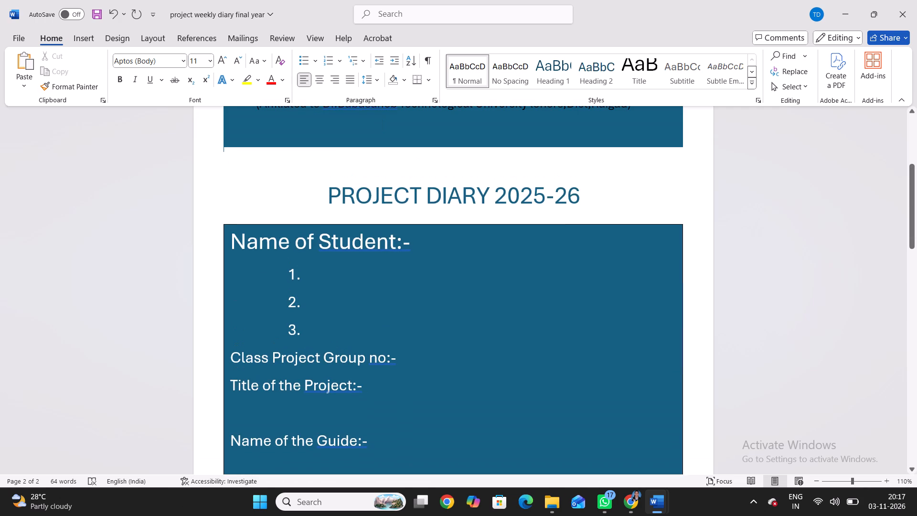
key("ctrl+z")
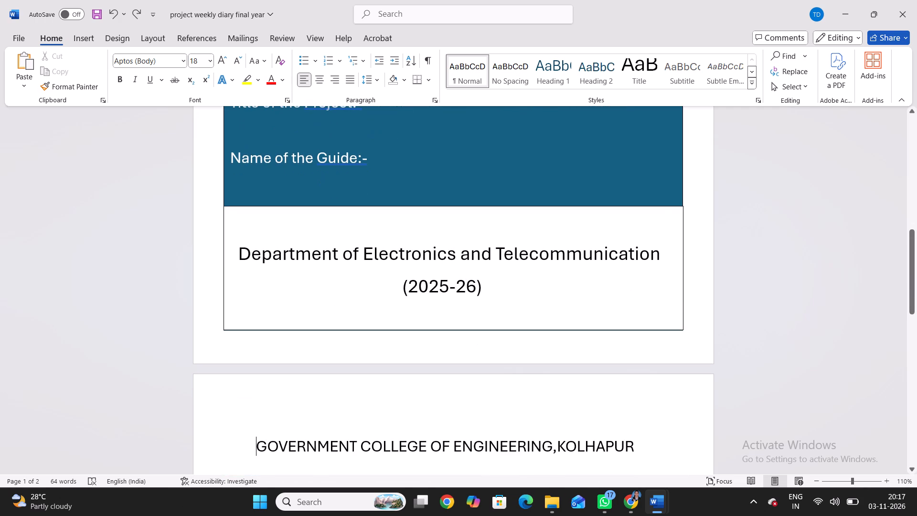
Indent the left-aligned college heading with four leading spaces.
scroll(260, 315, "down", 1)
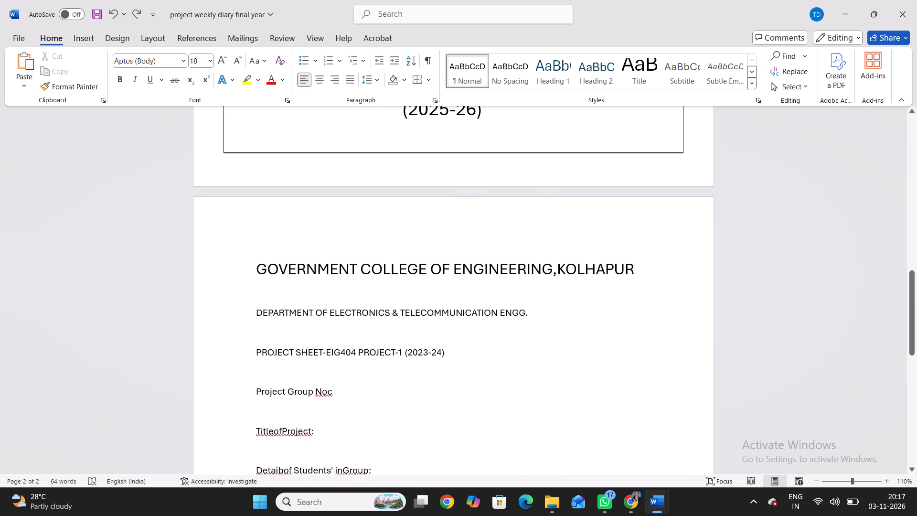
left_click_drag(256, 270, 635, 258)
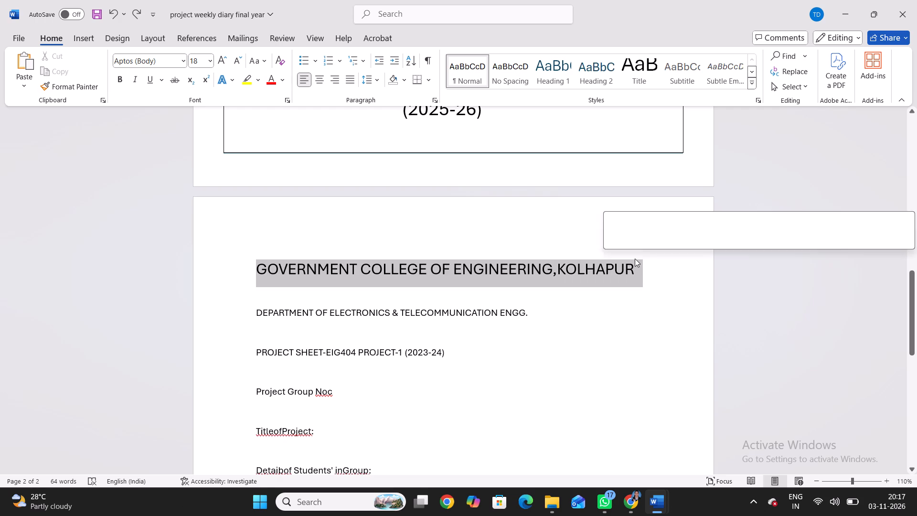
left_click(466, 206)
left_click(254, 269)
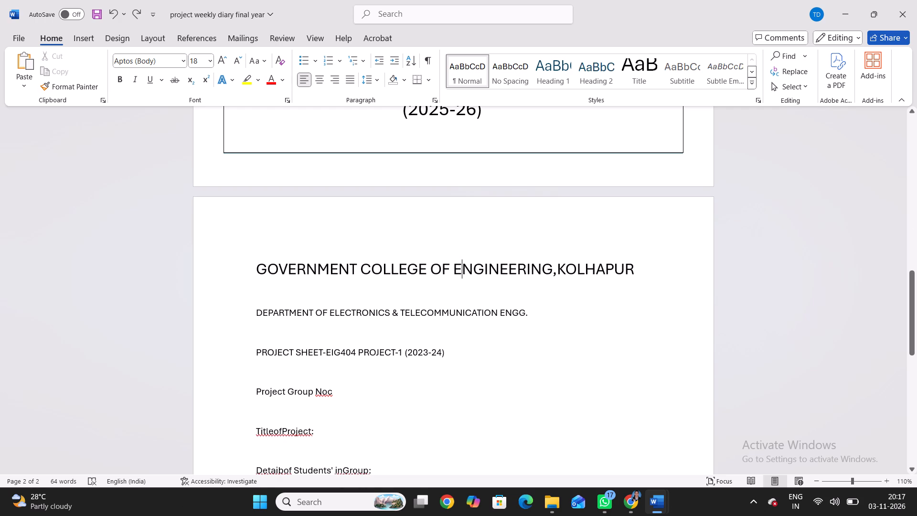
key("space")
key("space")
key("space")
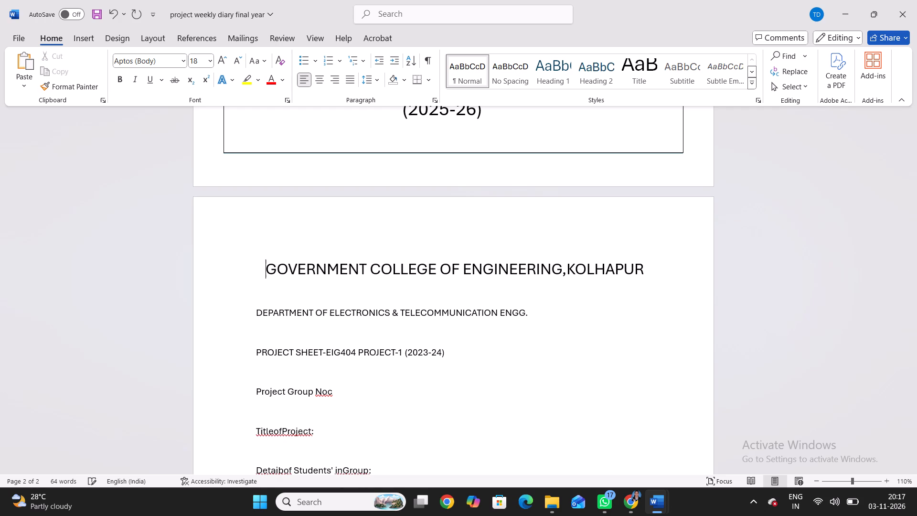
key("space")
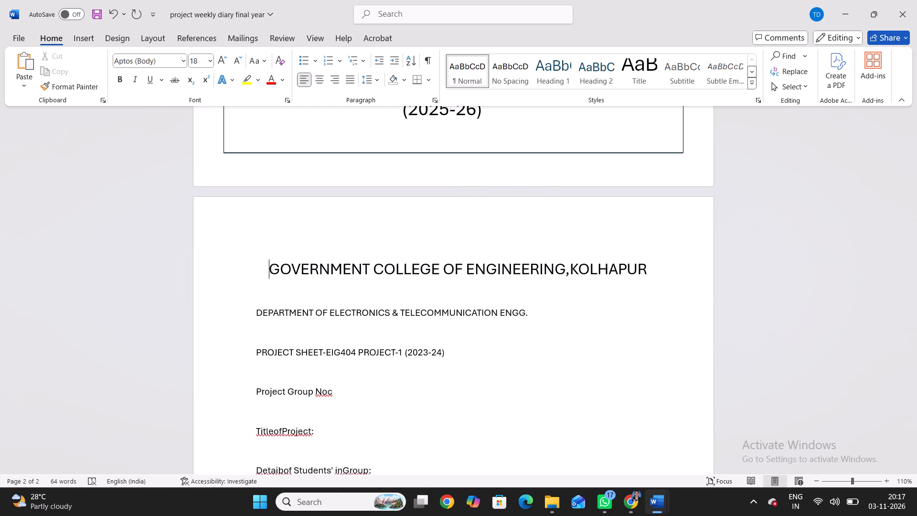
Remove the empty line between the college heading and the DEPARTMENT OF ELECTRONICS & TELECOMMUNICATION ENGG. line.
left_click(256, 315)
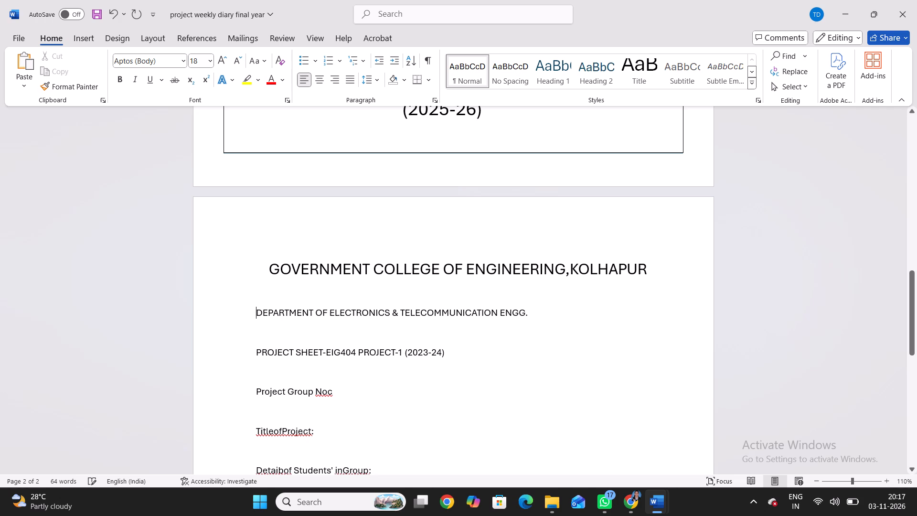
key("BackSpace")
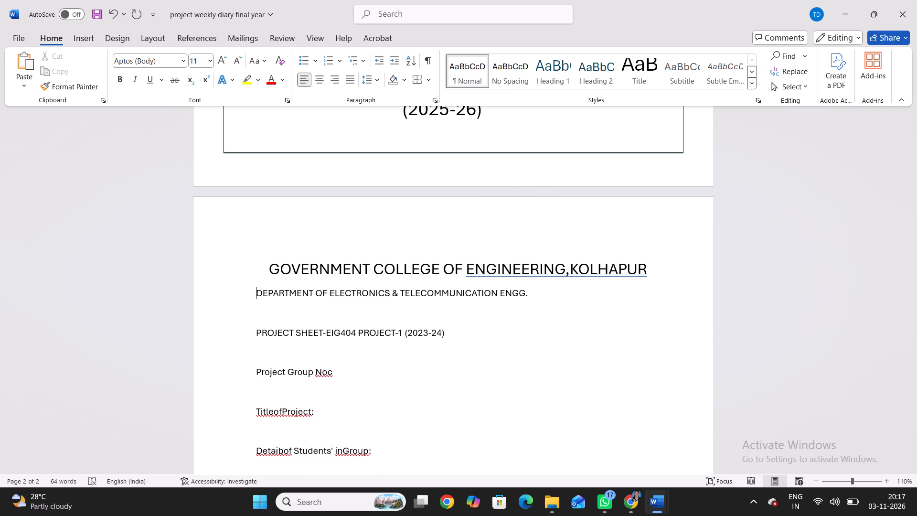
Centre the department line and set its font size, trying 14 before choosing 12.
left_click_drag(254, 291, 334, 290)
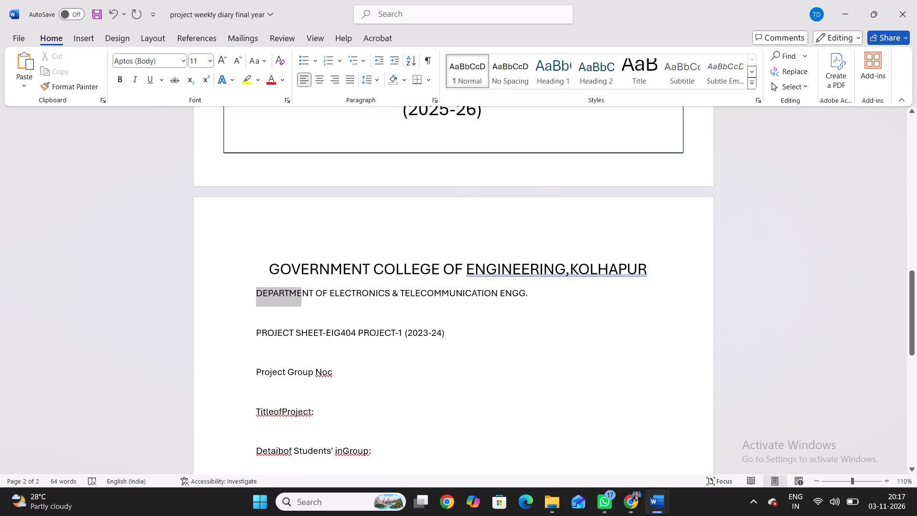
left_click_drag(334, 290, 535, 293)
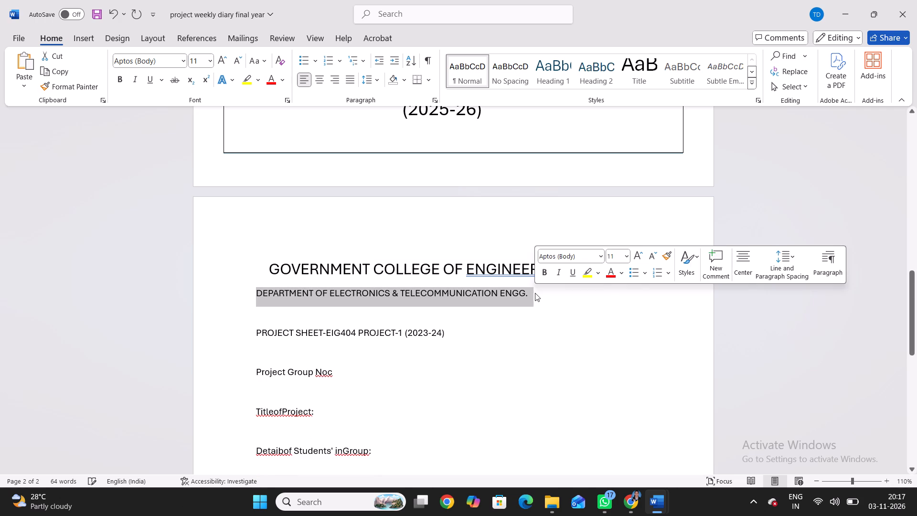
left_click(317, 84)
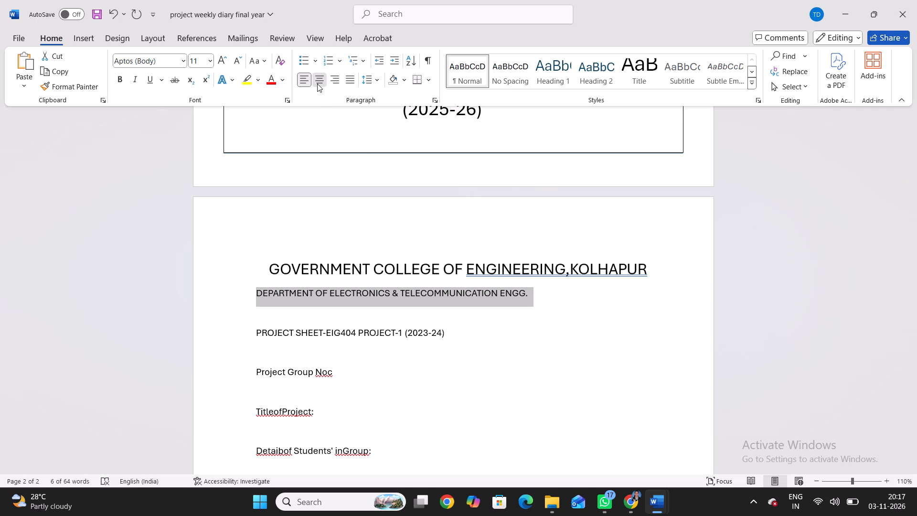
left_click(211, 61)
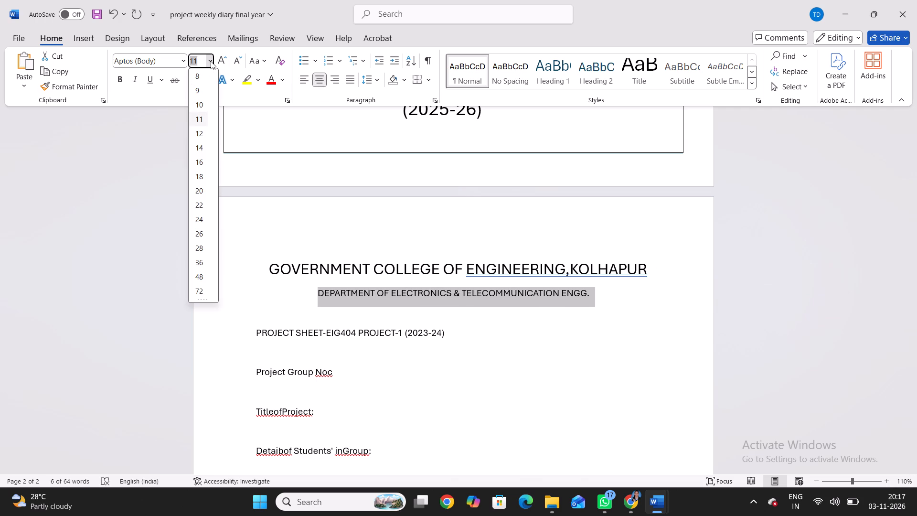
left_click(202, 143)
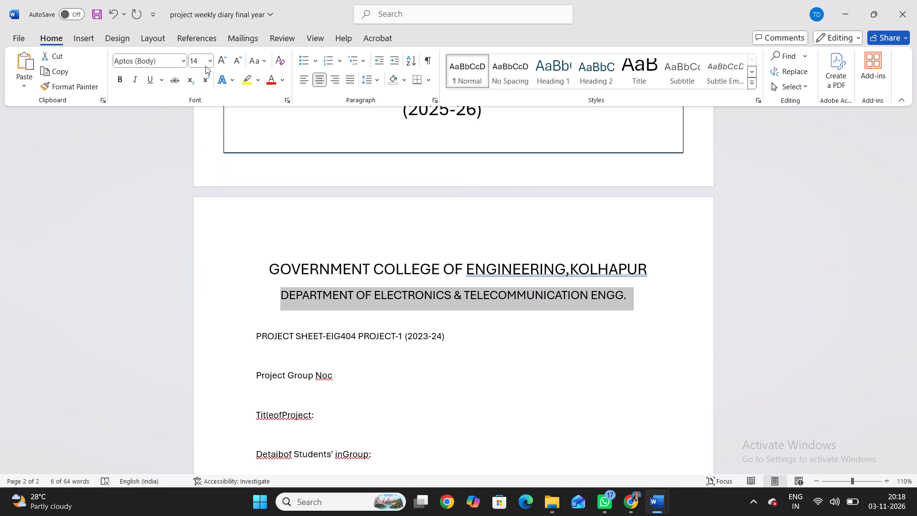
left_click(210, 62)
left_click(198, 136)
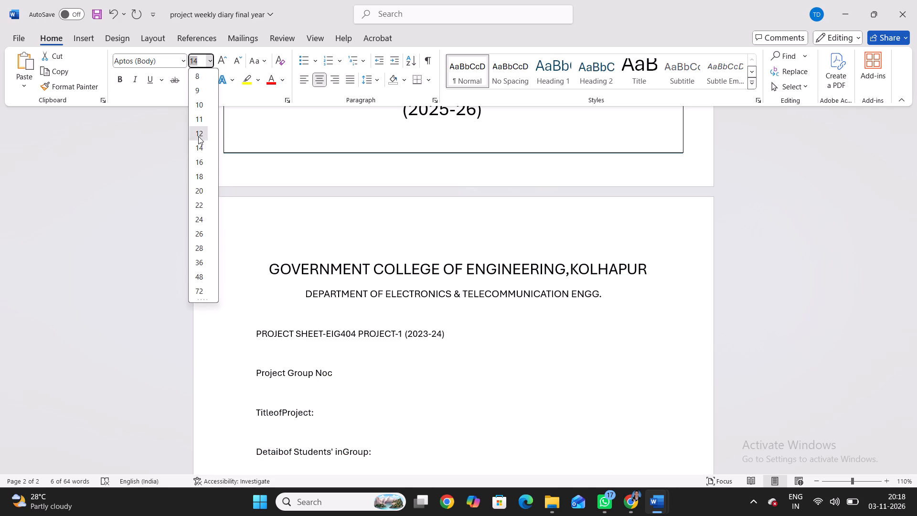
Make the whole college heading GOVERNMENT COLLEGE OF ENGINEERING,KOLHAPUR bold.
left_click_drag(265, 259, 436, 268)
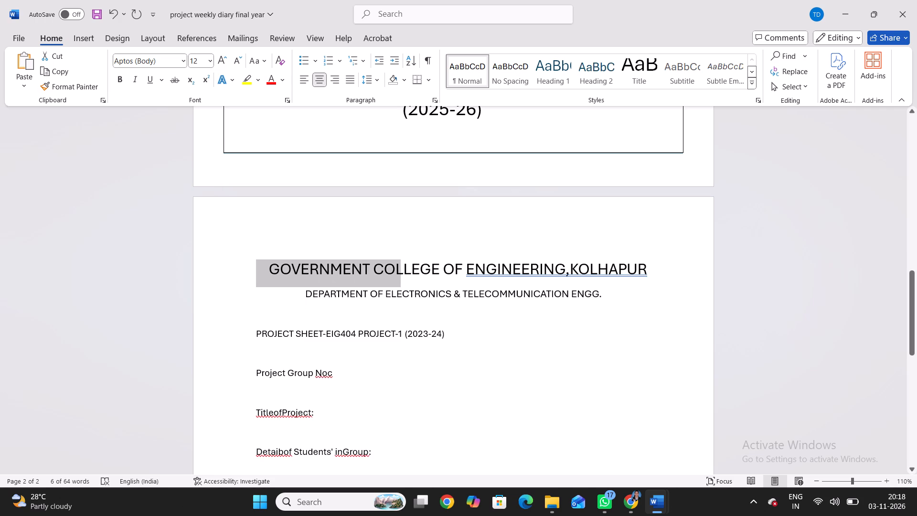
left_click_drag(436, 268, 611, 253)
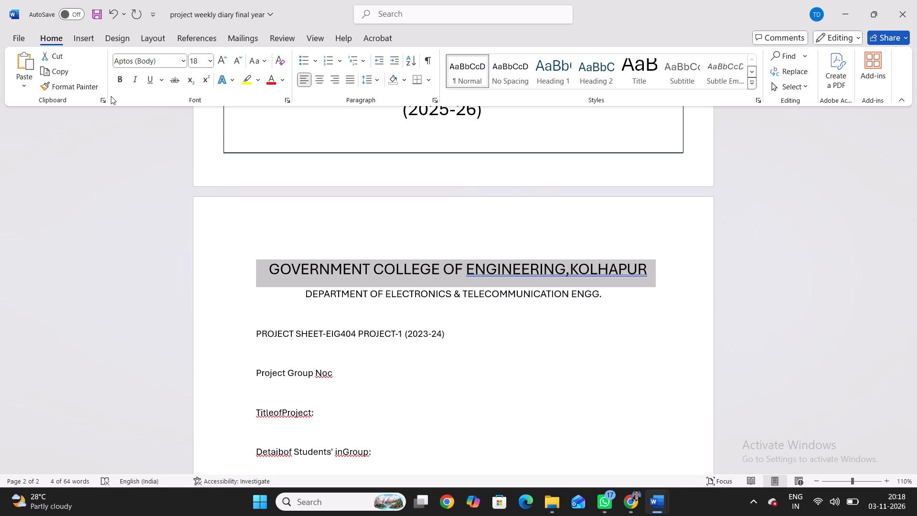
left_click(123, 82)
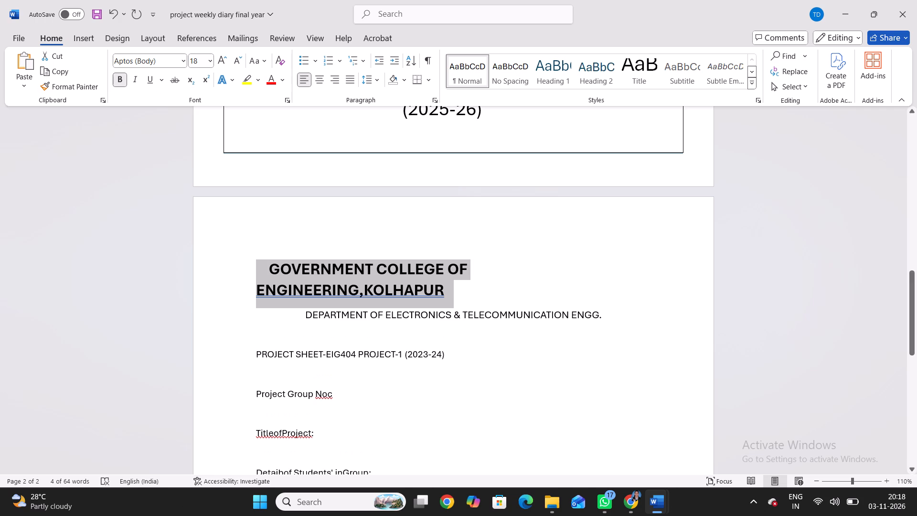
Set the font size of the GOVERNMENT COLLEGE OF ENGINEERING,KOLHAPUR heading to 17.
left_click(212, 59)
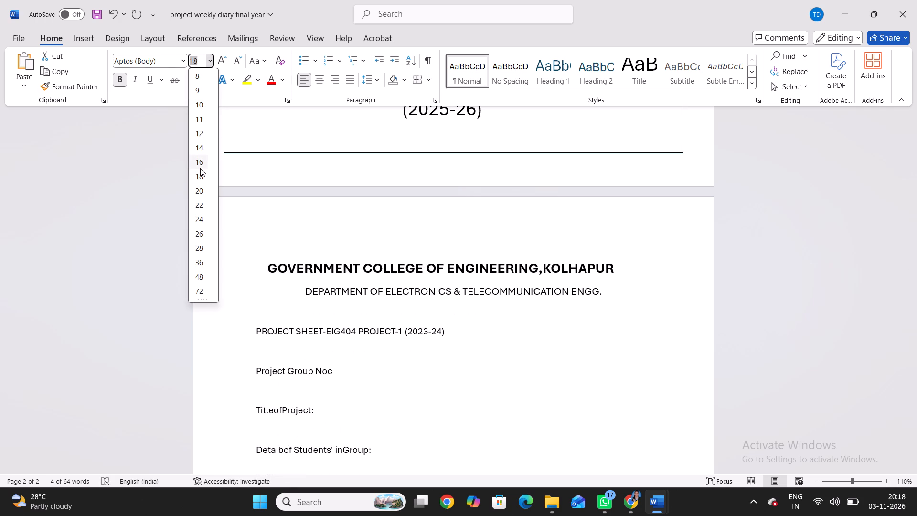
key("BackSpace")
type("17")
key("Return")
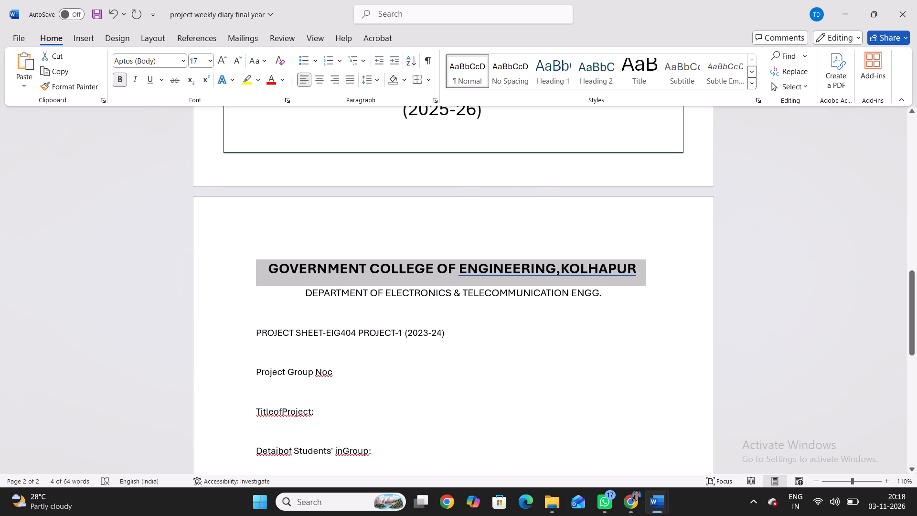
Correct the flagged spacing in the college heading so it reads ENGINEERING, KOLHAPUR with a space after the comma.
left_click_drag(500, 333, 526, 321)
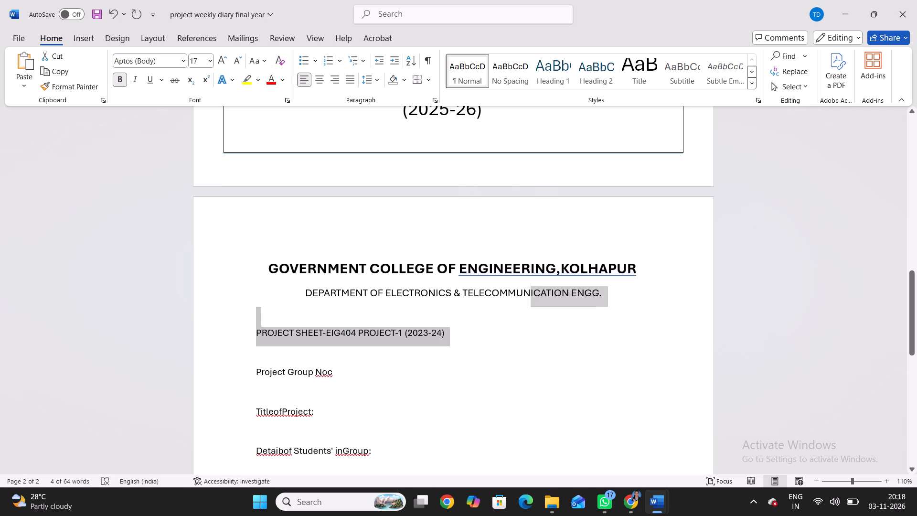
left_click_drag(526, 321, 525, 325)
left_click(525, 325)
left_click(541, 269)
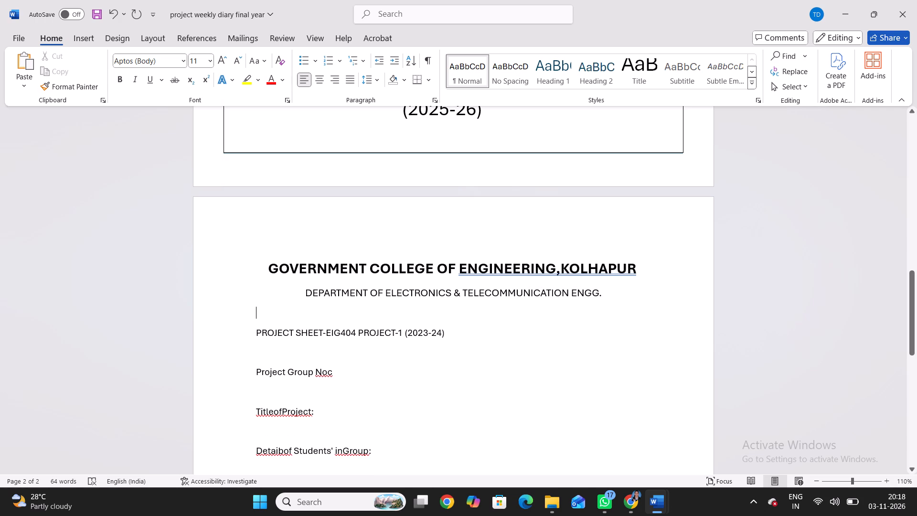
right_click(541, 269)
left_click(522, 53)
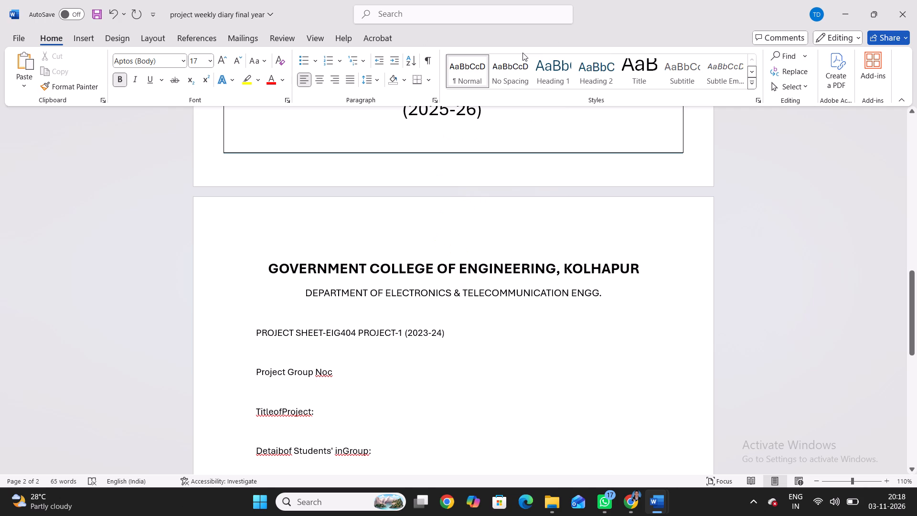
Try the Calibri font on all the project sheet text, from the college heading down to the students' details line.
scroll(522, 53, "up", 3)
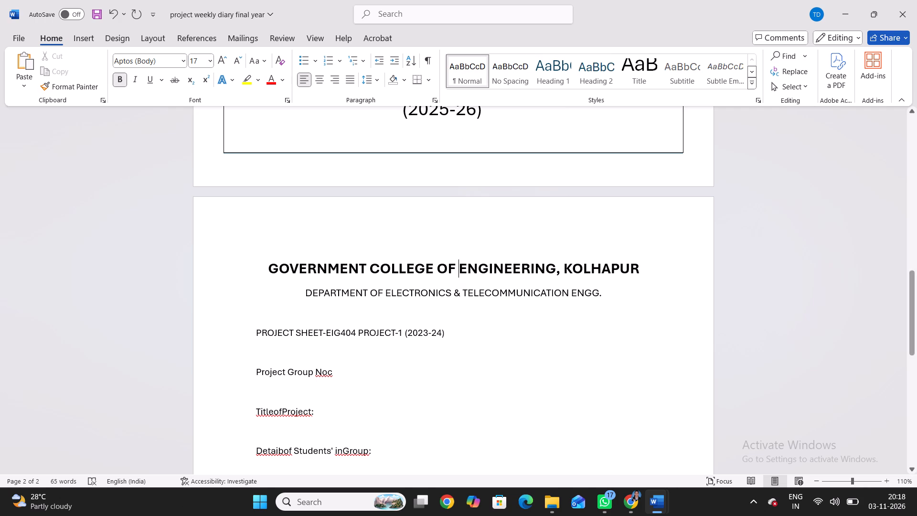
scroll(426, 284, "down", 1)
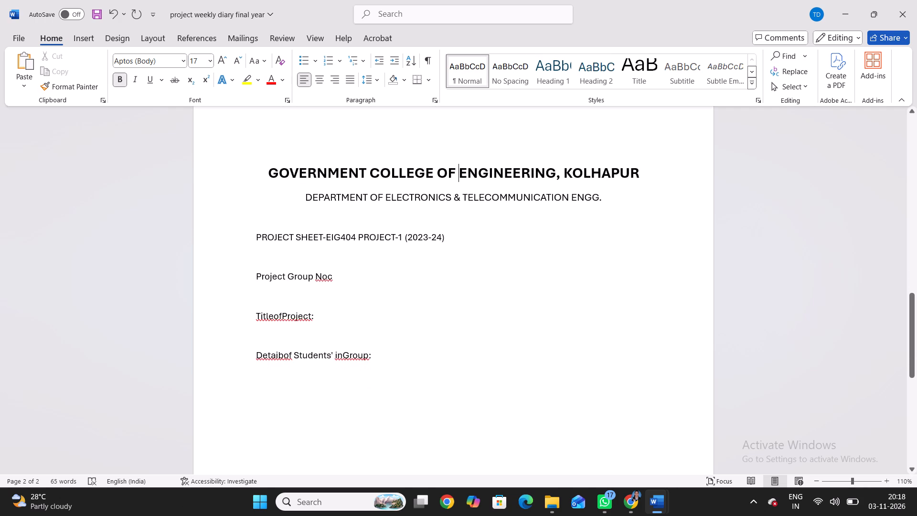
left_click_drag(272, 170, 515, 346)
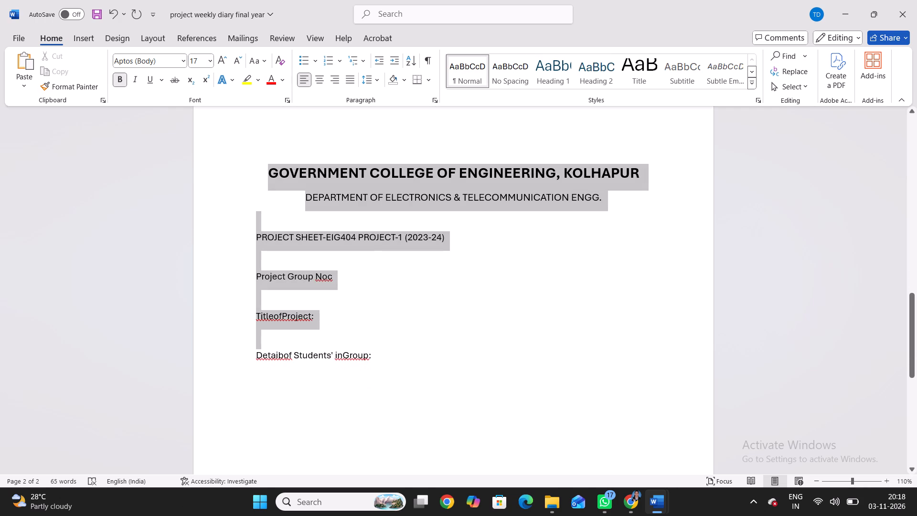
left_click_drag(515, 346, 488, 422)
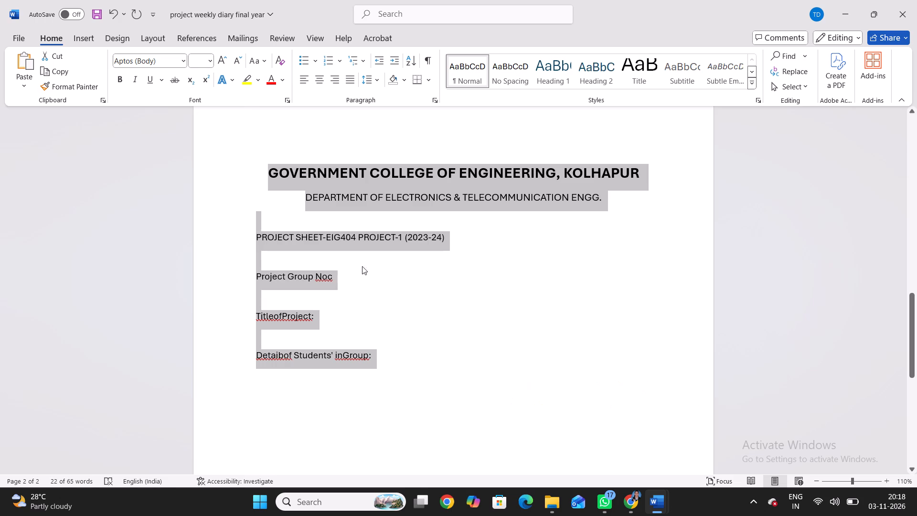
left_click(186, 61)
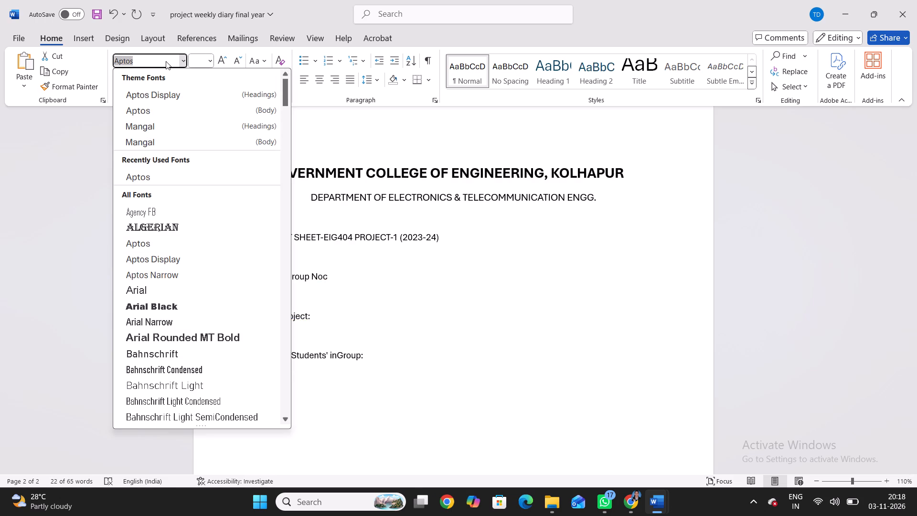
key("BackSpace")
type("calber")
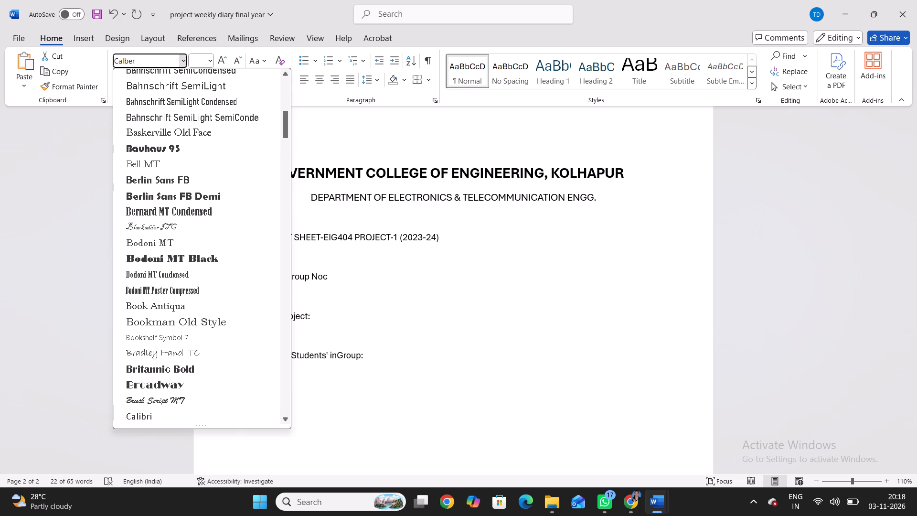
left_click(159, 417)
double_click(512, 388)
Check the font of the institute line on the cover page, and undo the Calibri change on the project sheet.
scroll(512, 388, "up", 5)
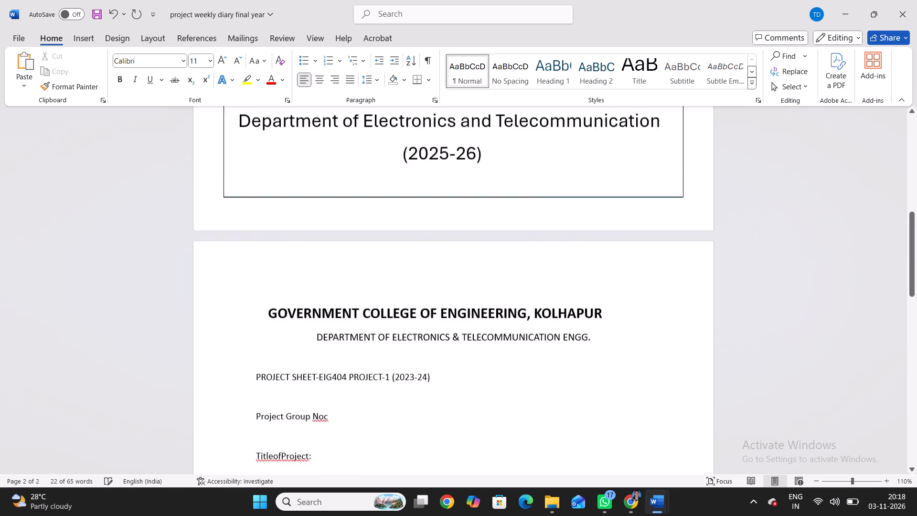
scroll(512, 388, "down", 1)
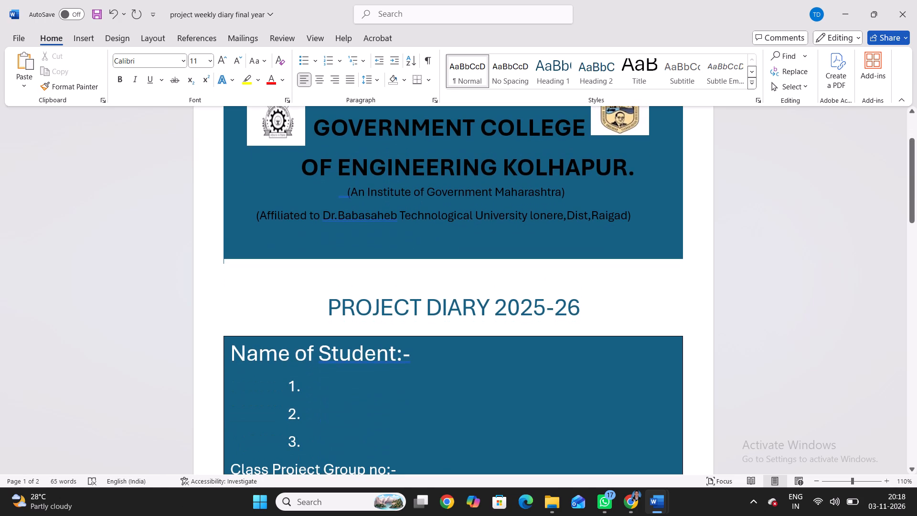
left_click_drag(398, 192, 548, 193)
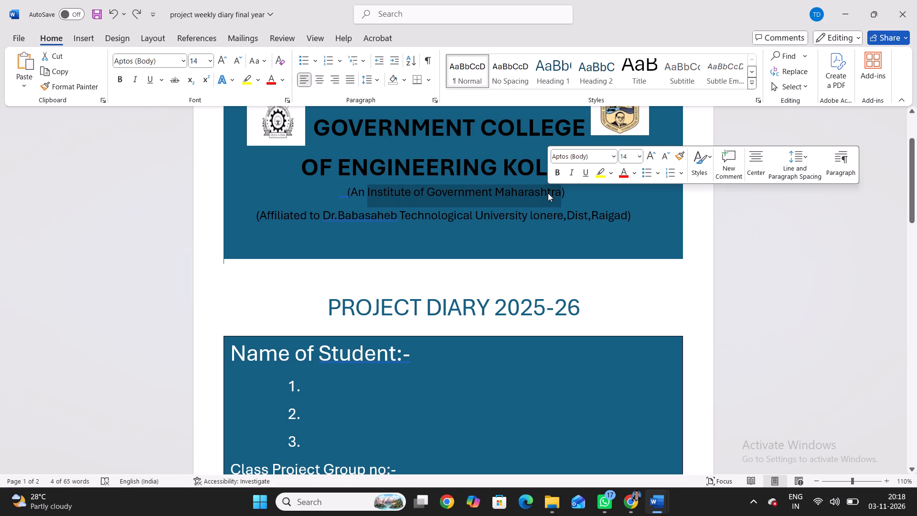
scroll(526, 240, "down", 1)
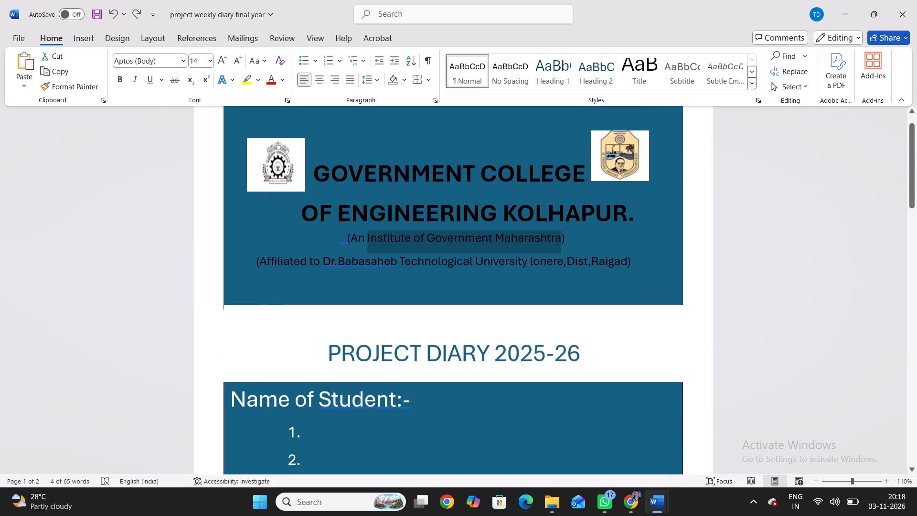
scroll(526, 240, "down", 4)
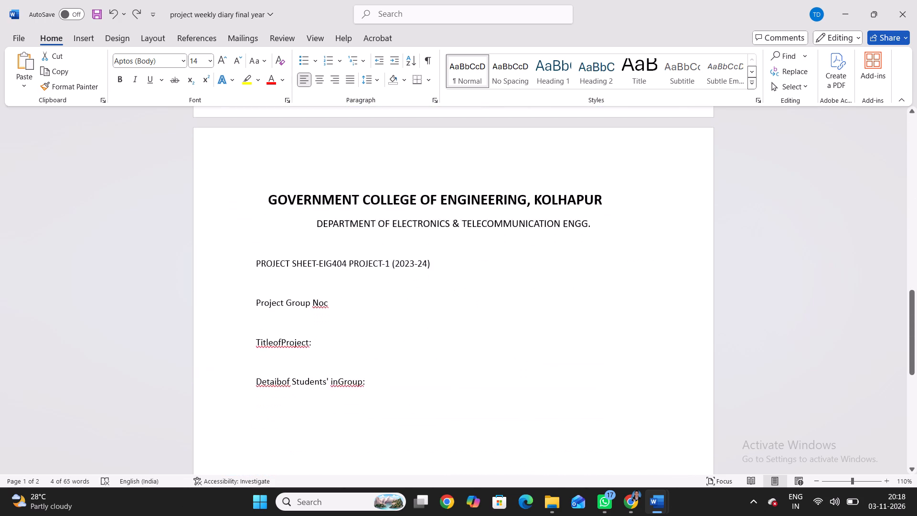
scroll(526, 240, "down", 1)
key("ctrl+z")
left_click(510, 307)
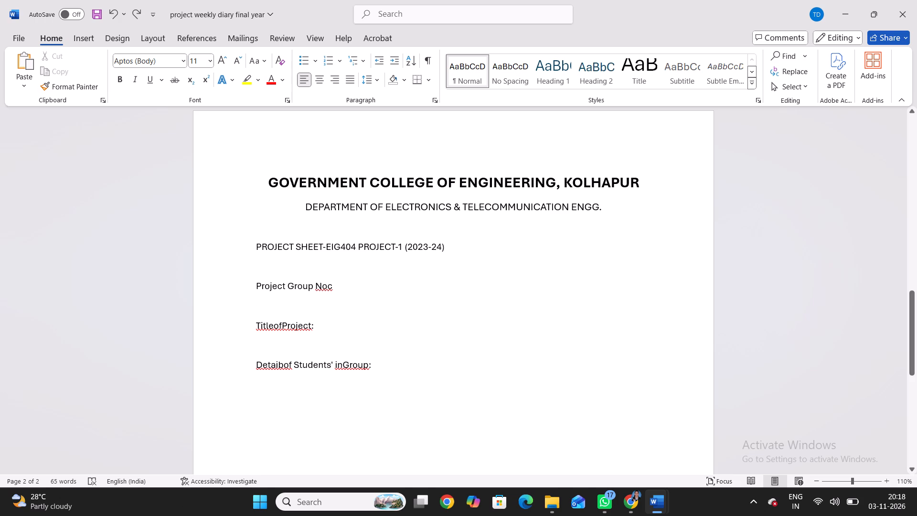
Move the PROJECT SHEET-EIG404 line up directly beneath the department line and indent it with leading spaces to roughly the page centre.
left_click(255, 247)
key("BackSpace")
key("space")
key("space")
key("space")
key("space")
key("space")
key("space")
key("space")
key("space")
key("space")
key("space")
key("space")
key("space")
key("space")
key("space")
key("space")
key("space")
key("space")
key("space")
key("space")
key("space")
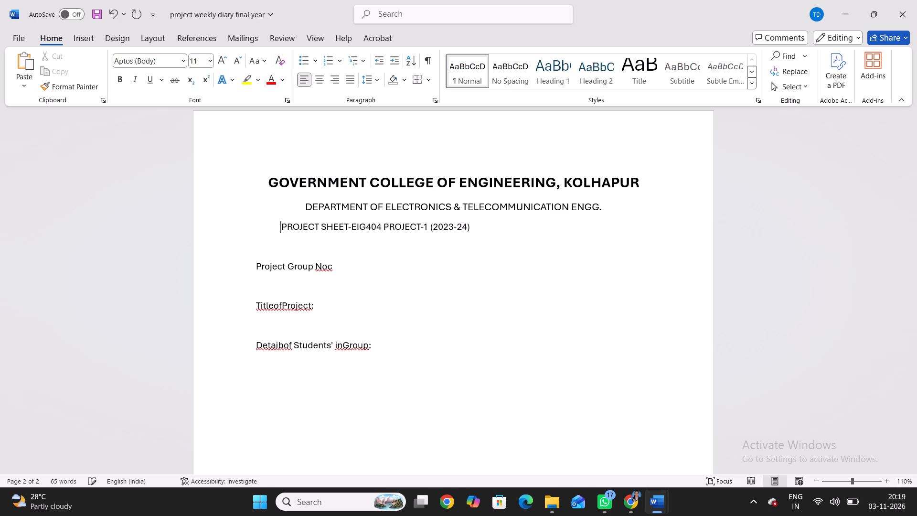
key("space")
key("space")
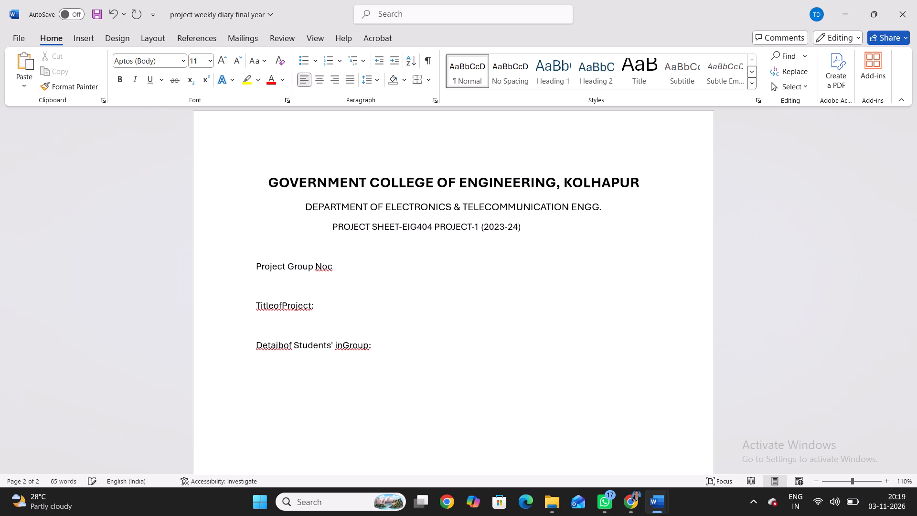
Insert an empty line between the DEPARTMENT OF ELECTRONICS & TELECOMMUNICATION ENGG. line and the PROJECT SHEET line.
key("Up")
key("Right")
key("Right")
key("Right")
key("Right")
key("Right")
key("Right")
key("Right")
key("Right")
key("Right")
key("Right")
key("Right")
key("Right")
key("Right")
key("Right")
key("Right")
key("Right")
key("Right")
key("Right")
key("Right")
key("Right")
key("Right")
key("Right")
key("Right")
key("Right")
key("Right")
key("Right")
key("Right")
key("Right")
key("Right")
key("Right")
key("Right")
key("Right")
key("Right")
key("Right")
key("Right")
key("Right")
key("Return")
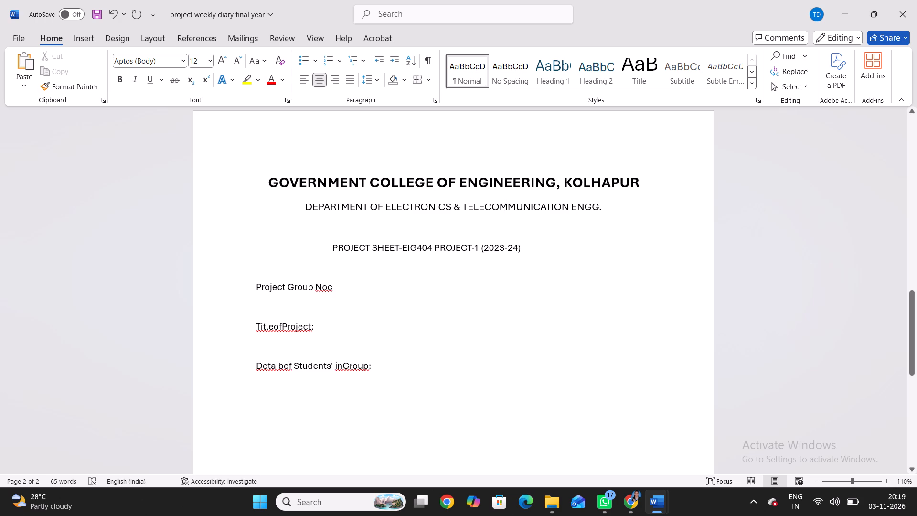
Set the font size of the PROJECT SHEET-EIG404 PROJECT-1 (2023-24) line to 14.
left_click_drag(332, 247, 527, 254)
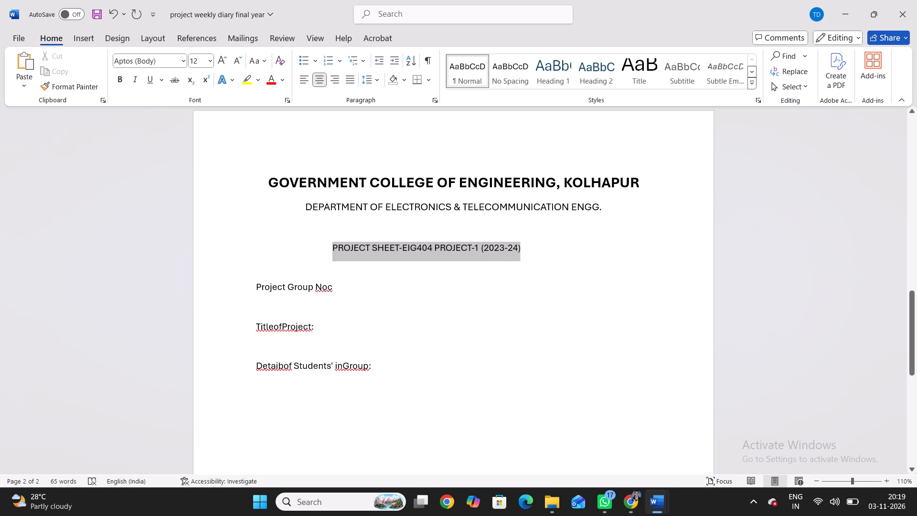
left_click_drag(527, 254, 529, 253)
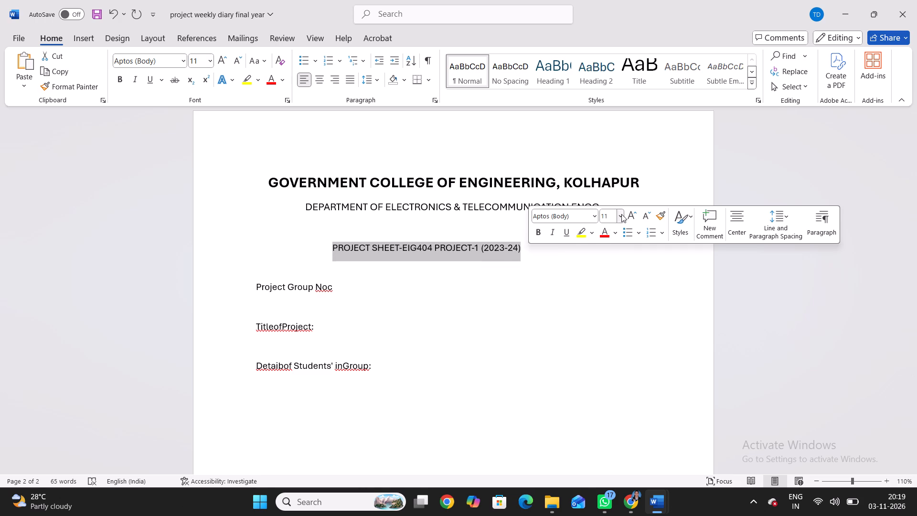
left_click(621, 214)
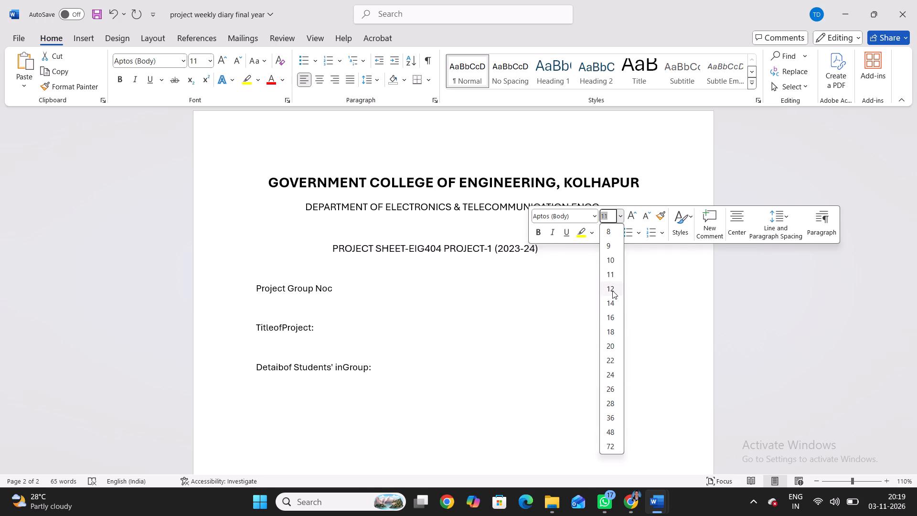
left_click(612, 298)
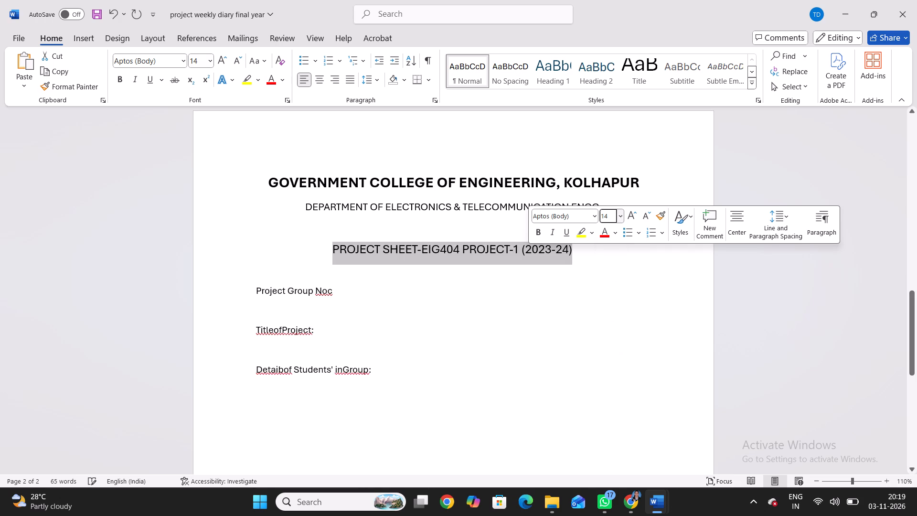
left_click(405, 230)
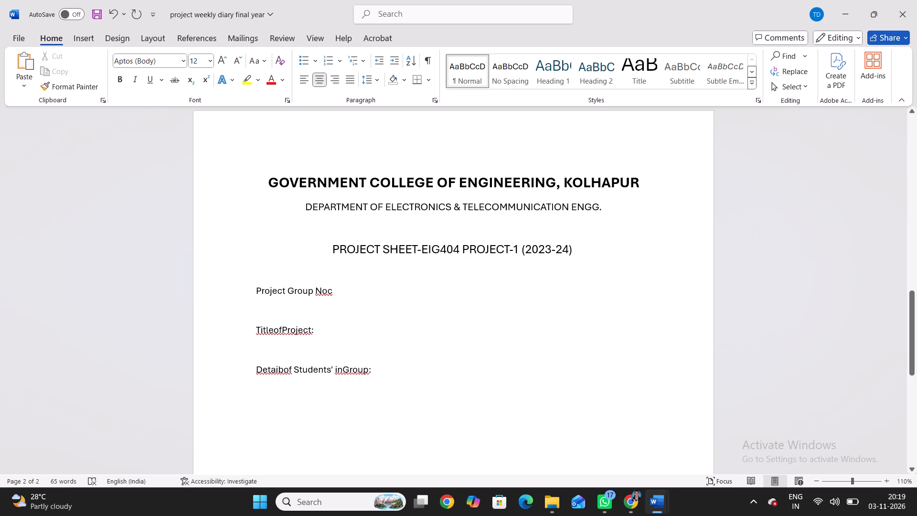
left_click(575, 248)
key("Return")
key("BackSpace")
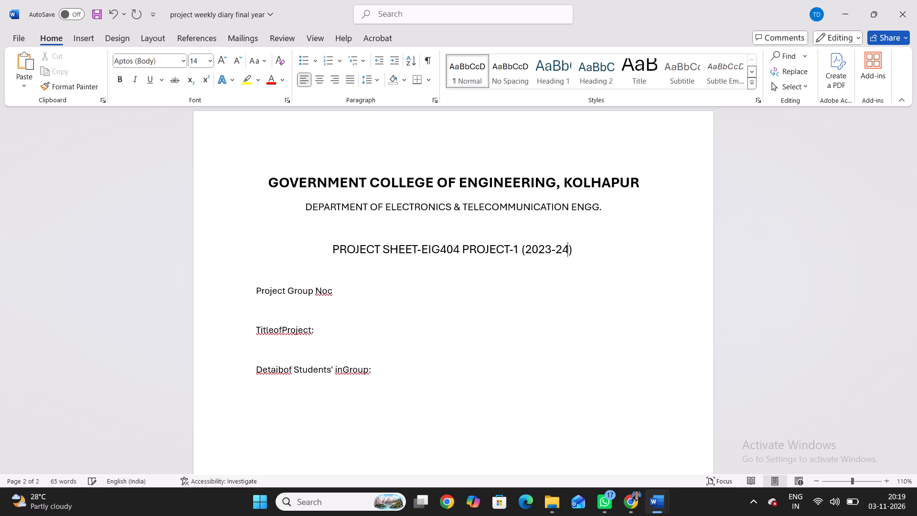
Delete the Project Group Noc text and one of the empty lines around it below the PROJECT SHEET line.
left_click(335, 293)
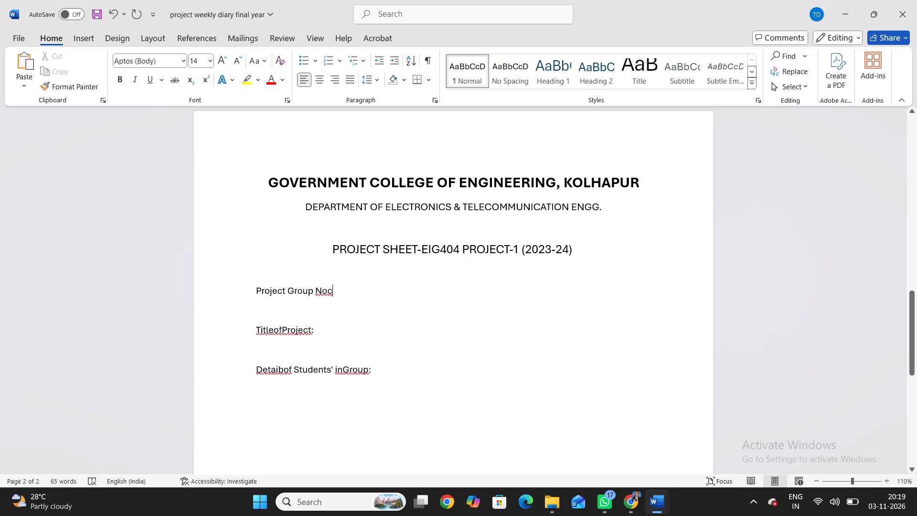
key("BackSpace")
key("BackSpace")
key("BackSpace")
key("BackSpace")
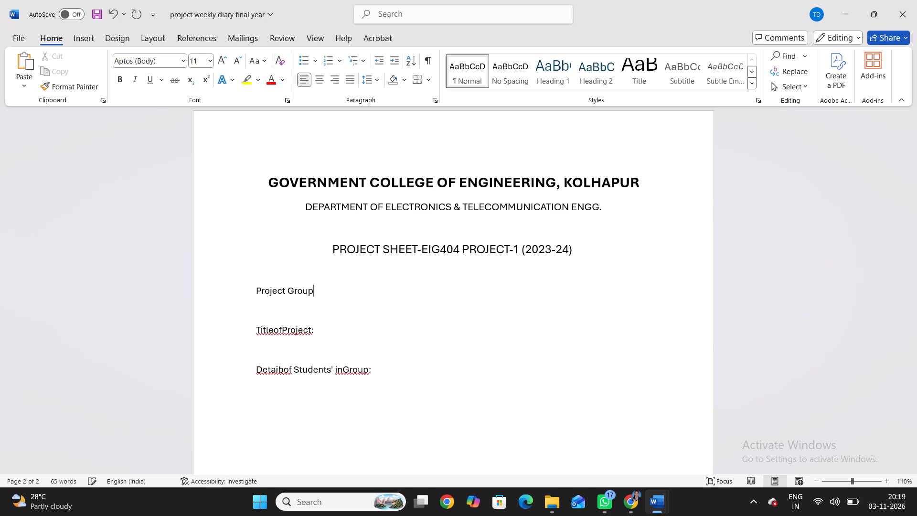
key("BackSpace")
key("BackSpace")
key("BackSpace")
key("BackSpace")
key("BackSpace")
key("BackSpace")
key("BackSpace")
key("BackSpace")
key("BackSpace")
key("BackSpace")
key("BackSpace")
key("BackSpace")
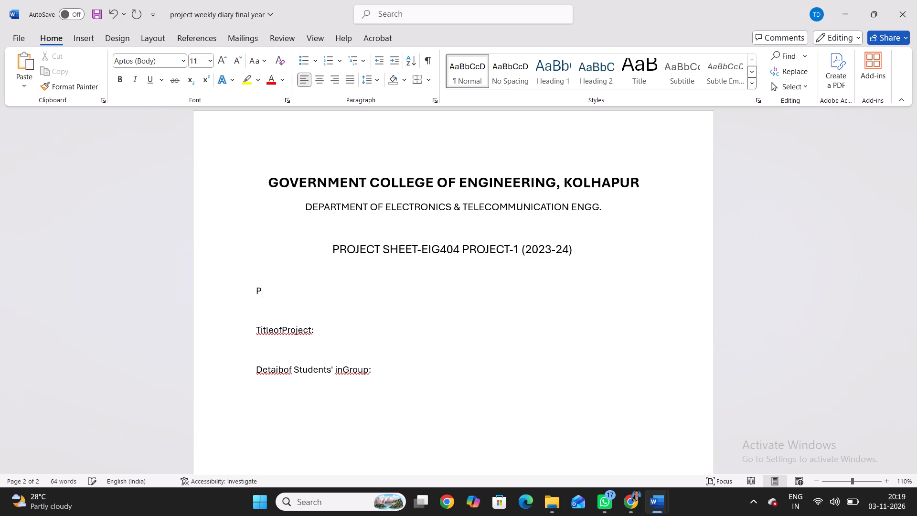
key("BackSpace")
key("BackSpace")
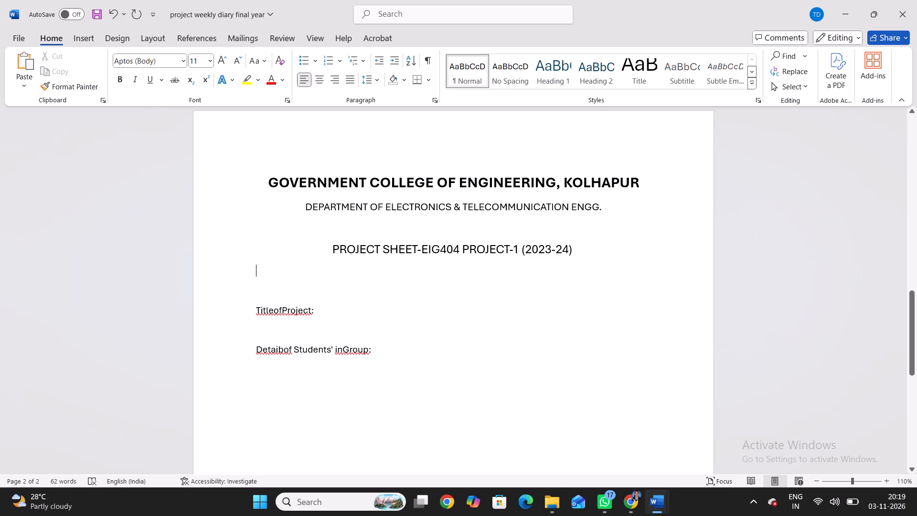
Remove the surplus empty lines above the TitleofProject: line, keeping one empty line below the PROJECT SHEET line.
left_click(259, 299)
key("BackSpace")
key("BackSpace")
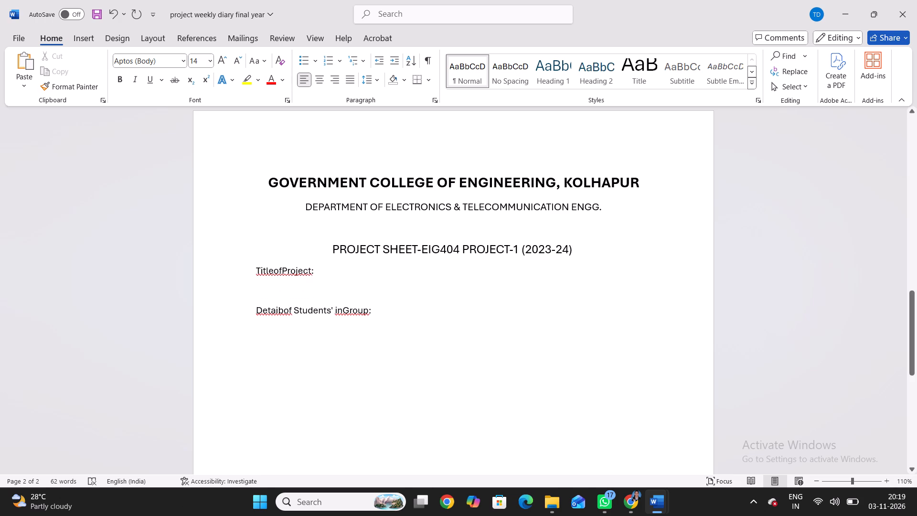
key("Return")
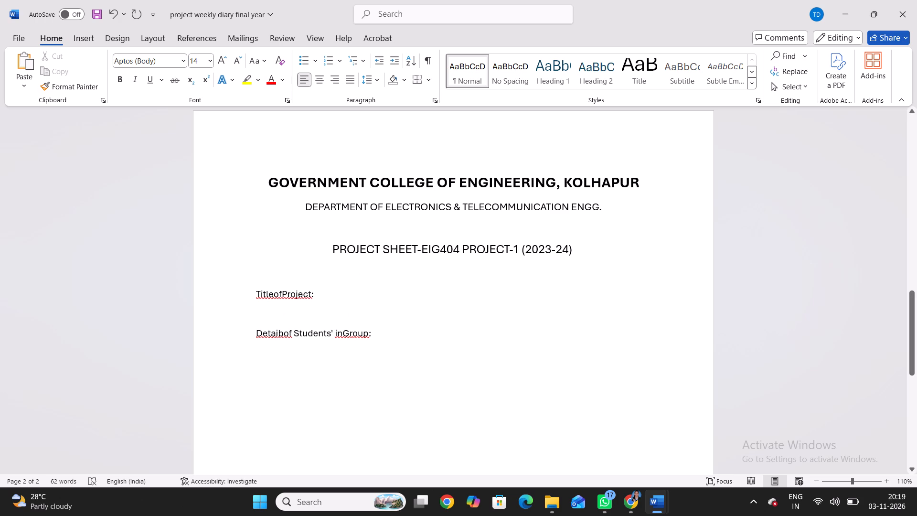
Set the font size of the TitleofProject: line to 12.
left_click_drag(309, 208, 378, 210)
left_click_drag(255, 297, 329, 295)
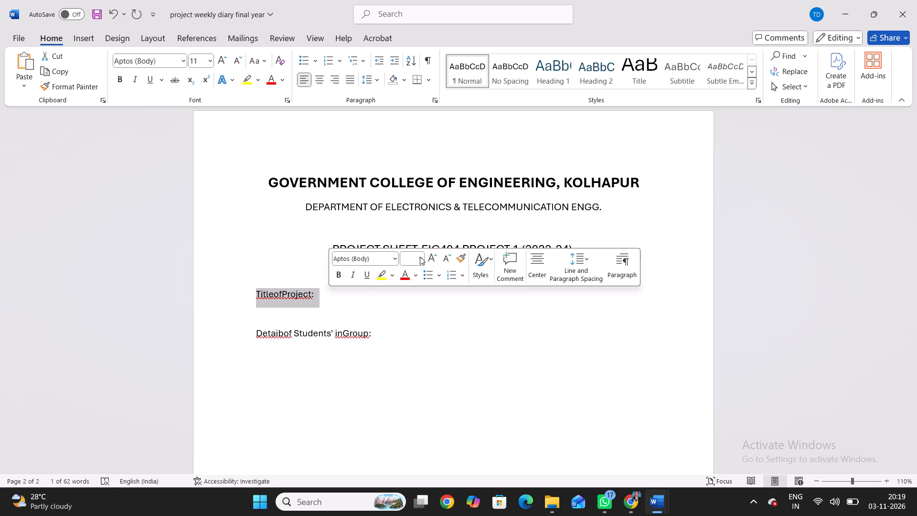
left_click(420, 257)
left_click(415, 86)
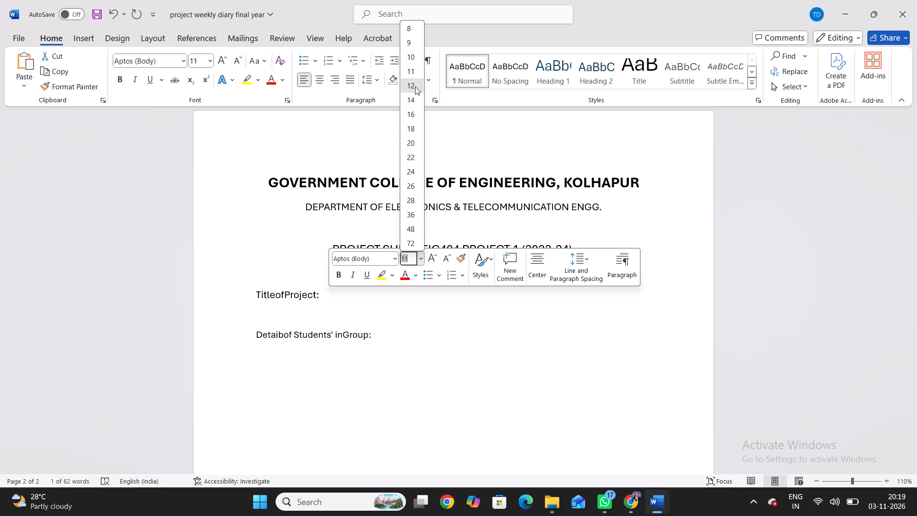
left_click_drag(388, 251, 417, 253)
Set the font size of the DEPARTMENT OF ELECTRONICS & TELECOMMUNICATION ENGG. line to 14.
left_click_drag(306, 207, 368, 196)
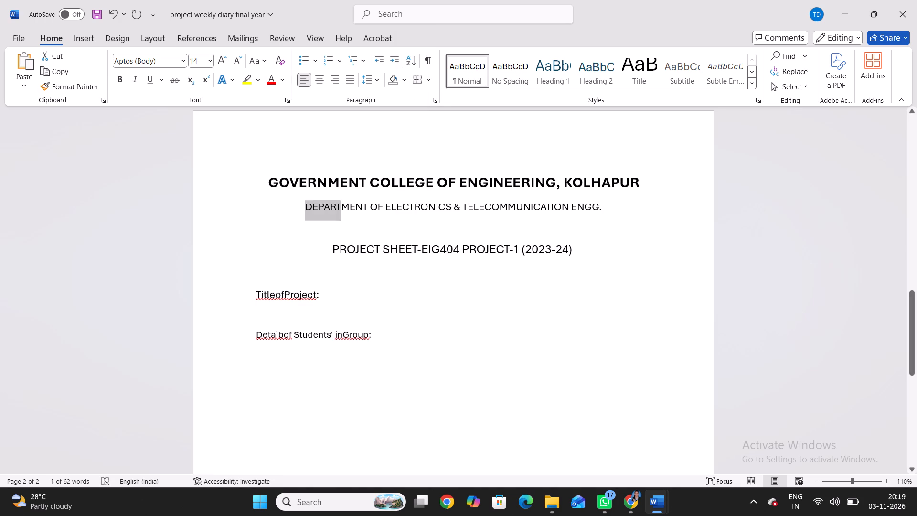
left_click_drag(368, 196, 586, 205)
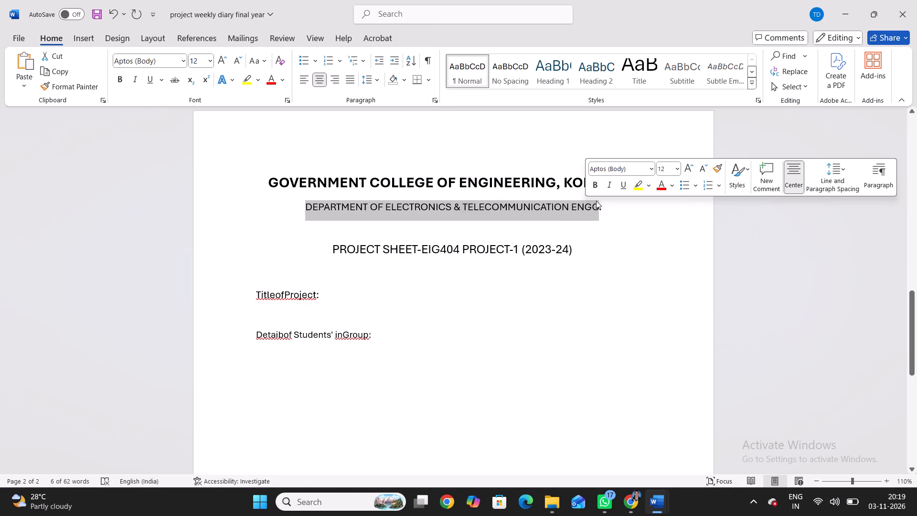
left_click(677, 169)
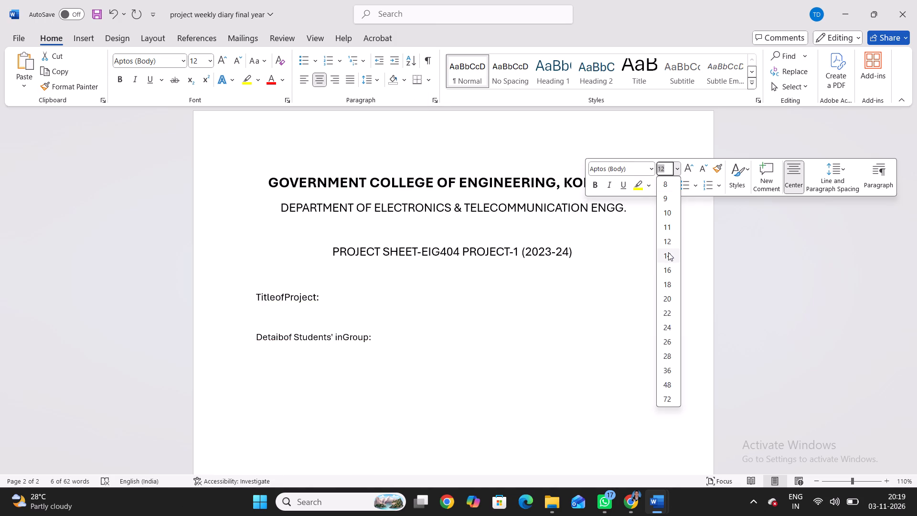
left_click(668, 252)
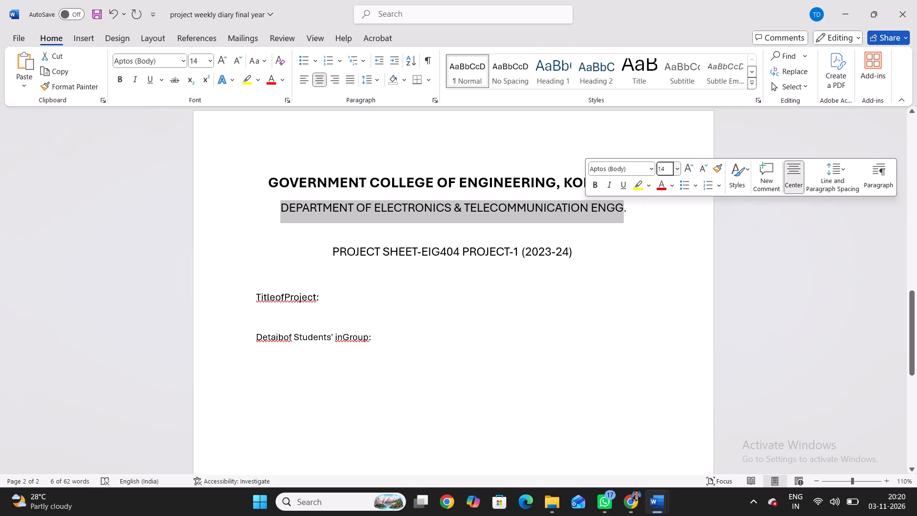
Underline the PROJECT SHEET-EIG404 PROJECT-1 (2023-24) line.
left_click_drag(331, 253, 588, 261)
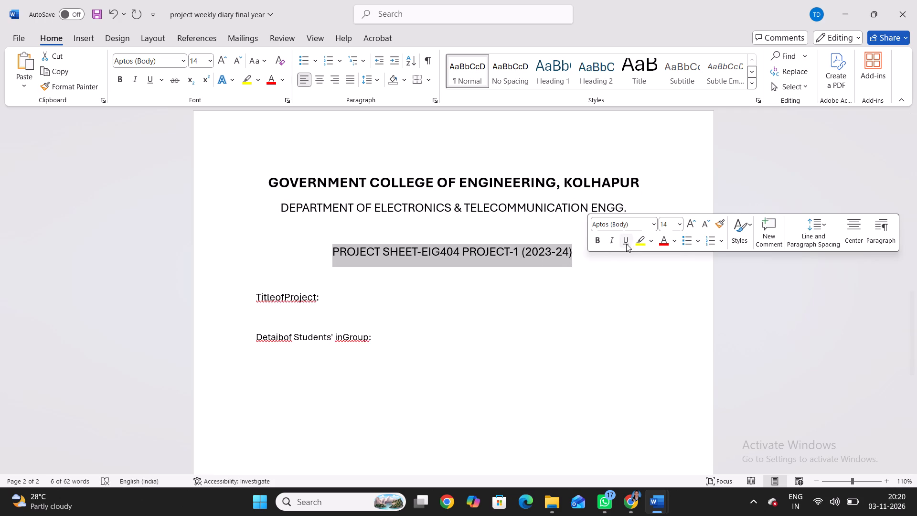
left_click(628, 241)
left_click(538, 301)
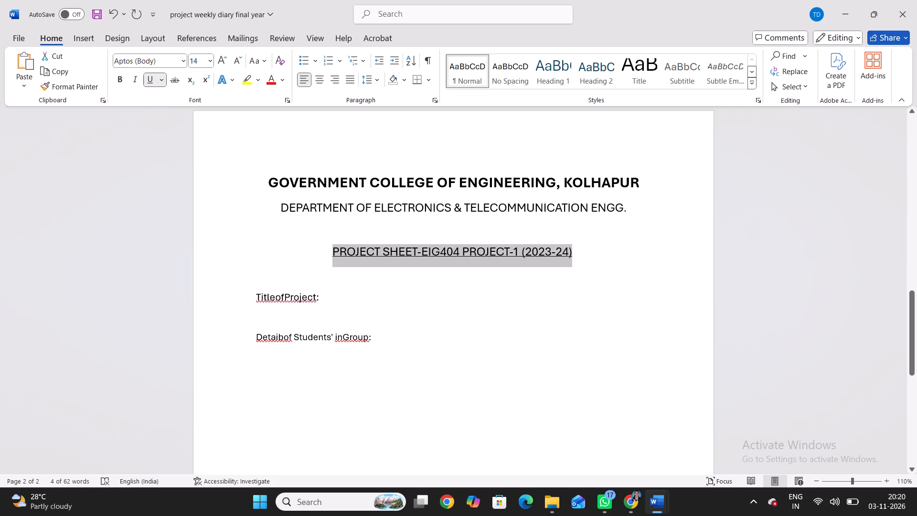
Delete -EIG404 PROJECT-1 from the project sheet heading and add an extra space before (2023-24).
left_click(518, 253)
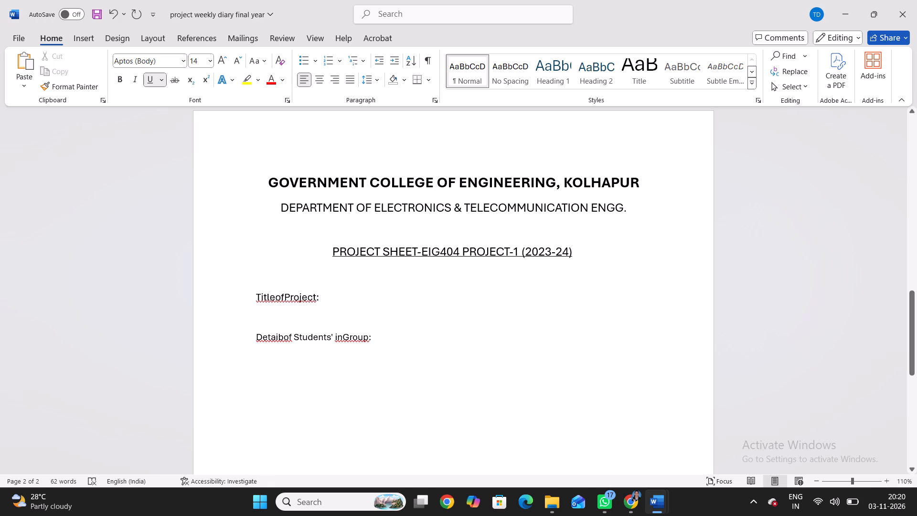
key("BackSpace")
key("BackSpace")
key("BackSpace")
key("BackSpace")
key("BackSpace")
key("BackSpace")
key("BackSpace")
key("BackSpace")
key("BackSpace")
key("BackSpace")
key("BackSpace")
key("BackSpace")
key("BackSpace")
key("BackSpace")
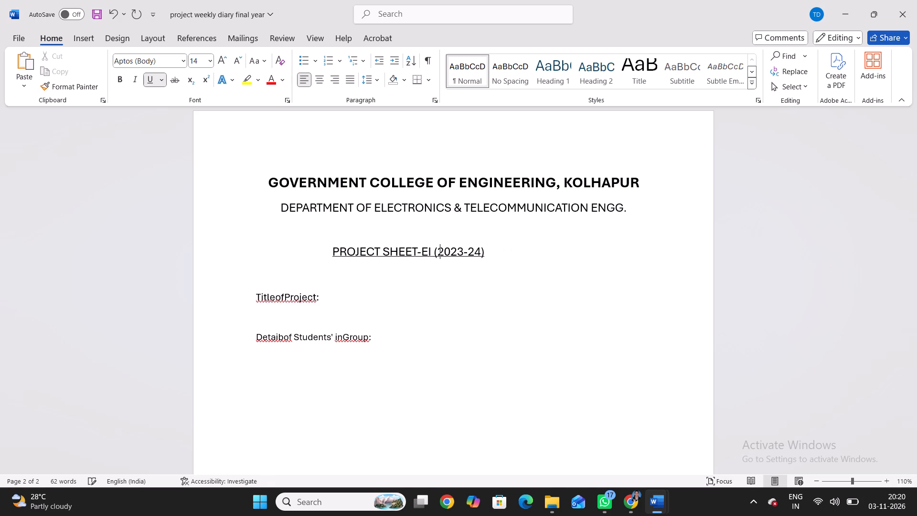
key("BackSpace")
key("BackSpace")
key("BackSpace")
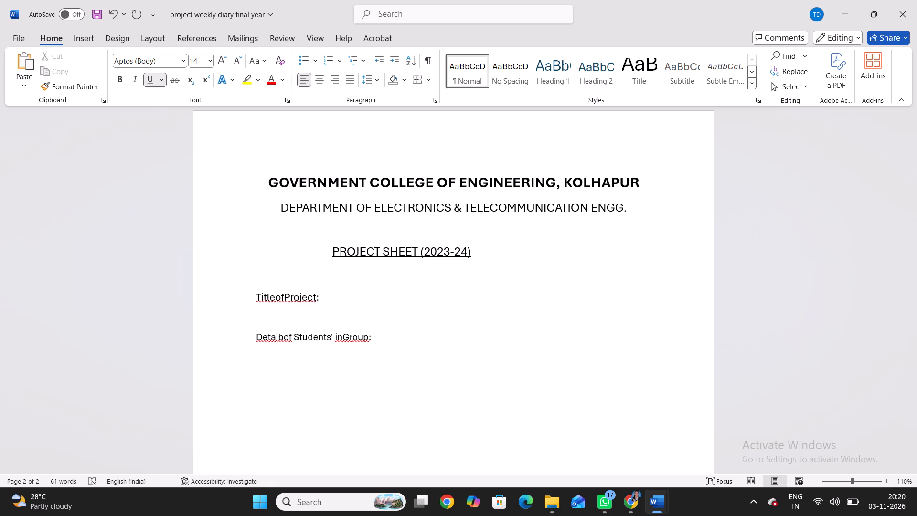
key("space")
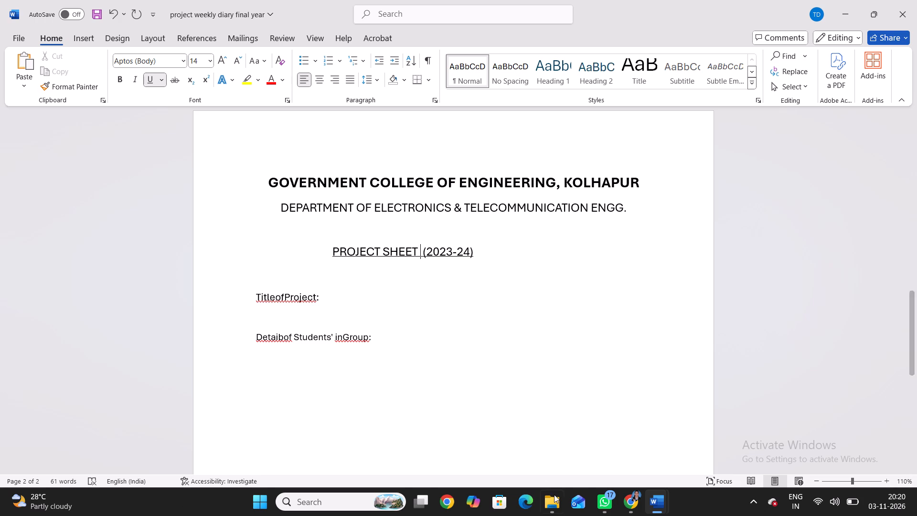
Switch to File Explorer and open the syllbus sami PDF from the Samiksha folder on the Desktop.
left_click(554, 507)
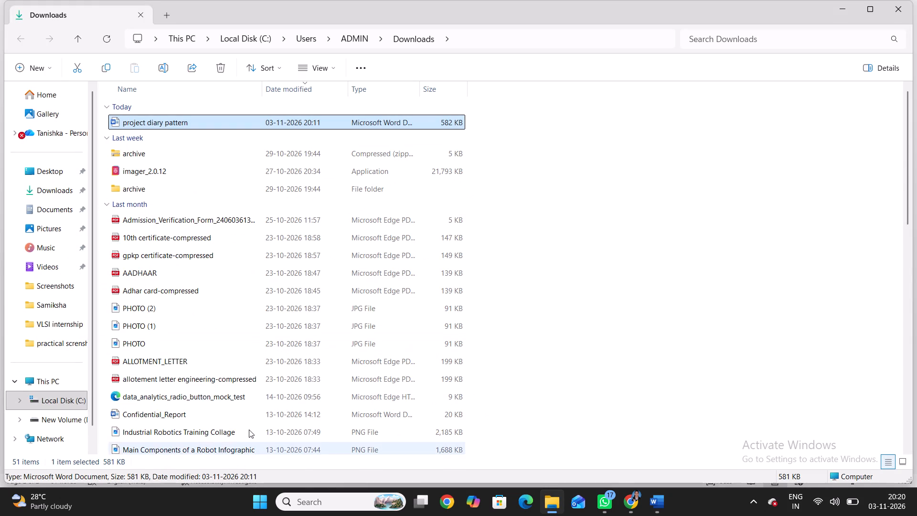
scroll(249, 430, "down", 16)
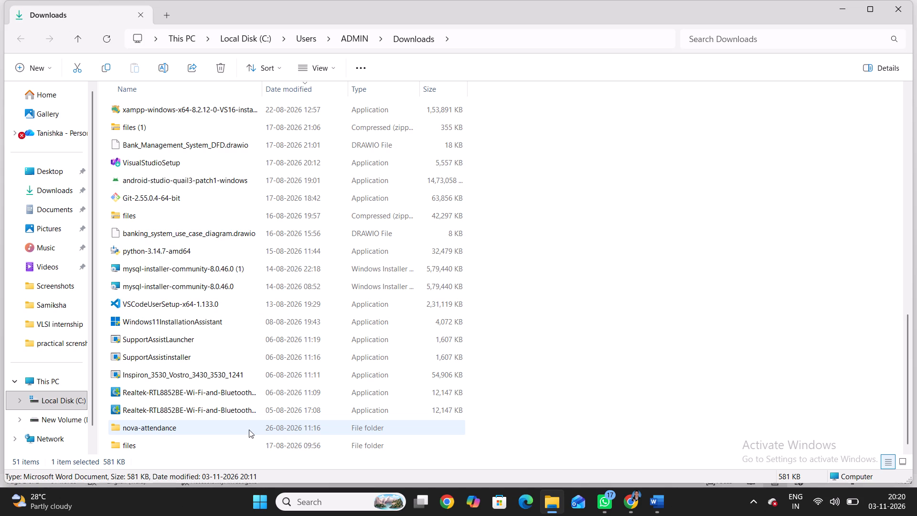
scroll(293, 268, "down", 5)
scroll(293, 268, "up", 6)
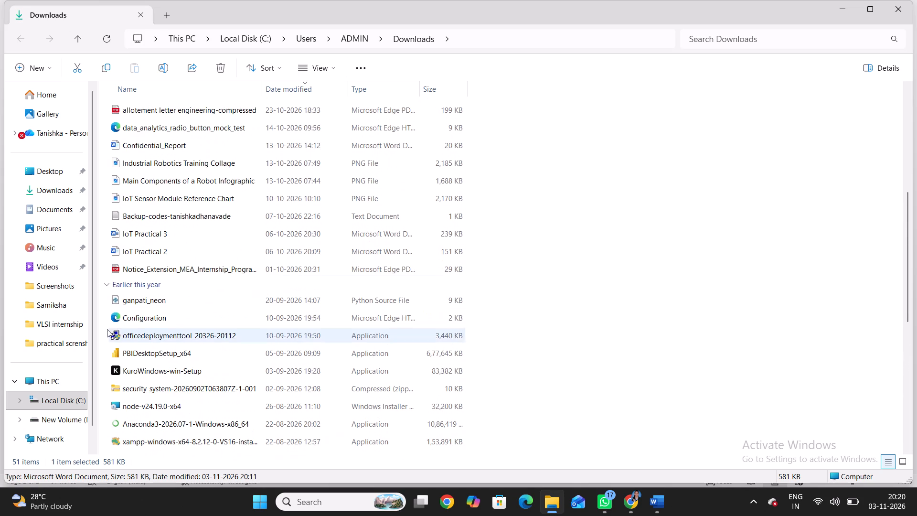
left_click(62, 312)
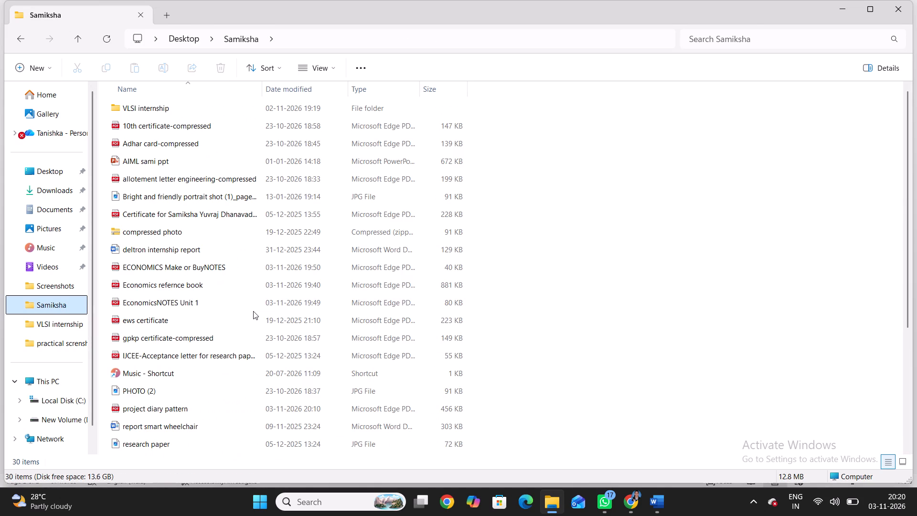
scroll(253, 311, "right", 5)
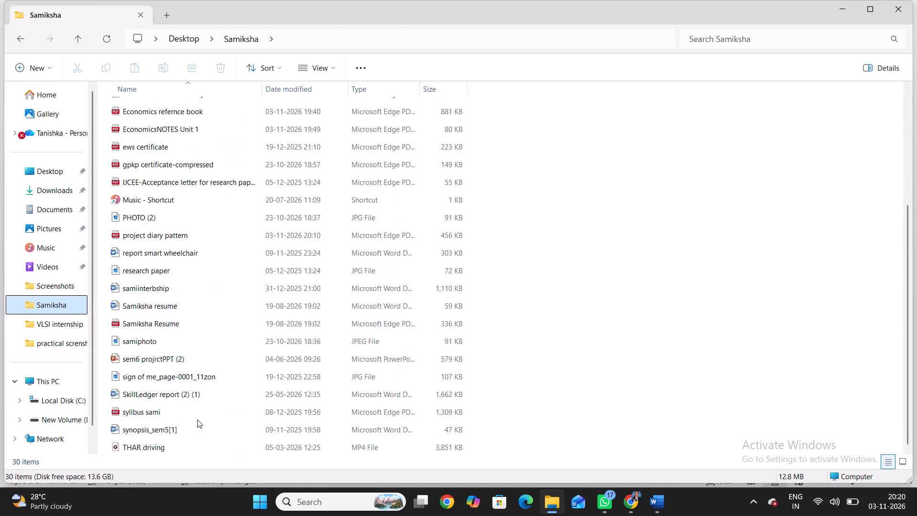
double_click(198, 418)
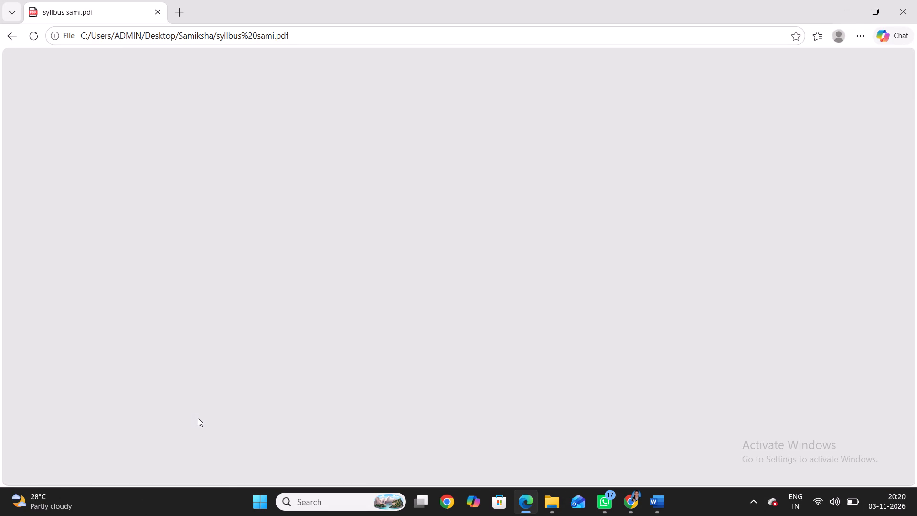
Look through the syllabus PDF's MOOC course mapping tables and course unit pages, working back from the end of the document.
scroll(546, 349, "down", 4)
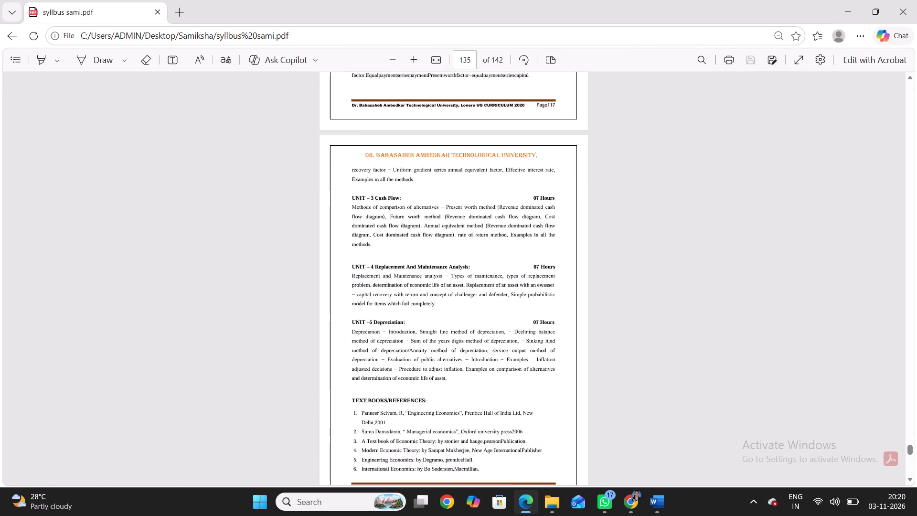
scroll(546, 349, "down", 2)
scroll(546, 349, "right", 10)
scroll(546, 349, "down", 5)
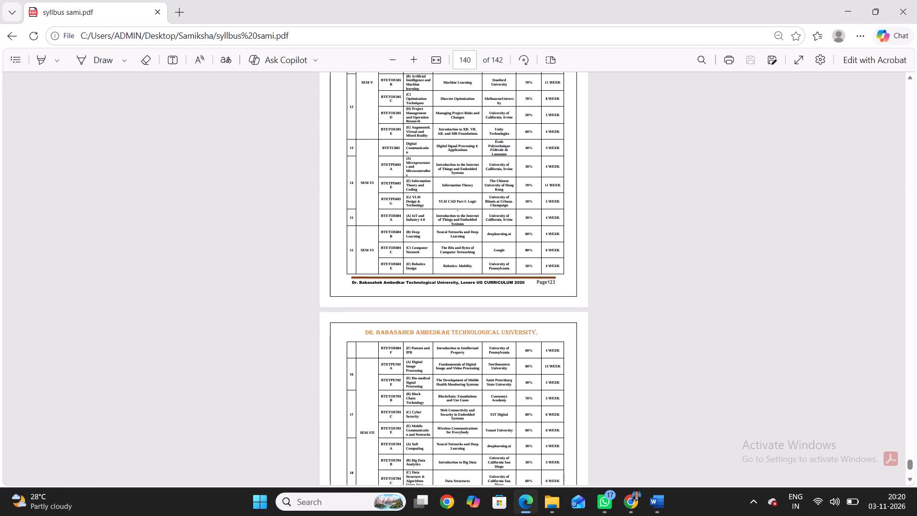
scroll(546, 349, "down", 1)
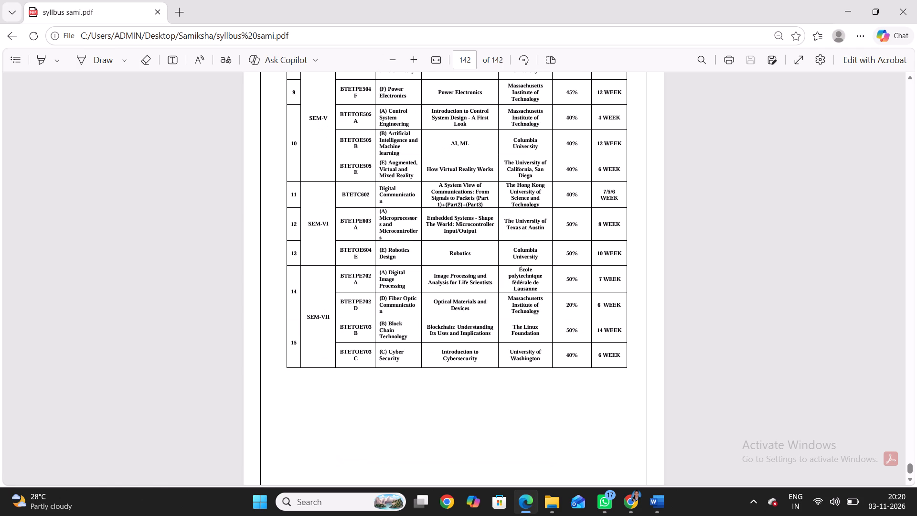
scroll(424, 319, "up", 6)
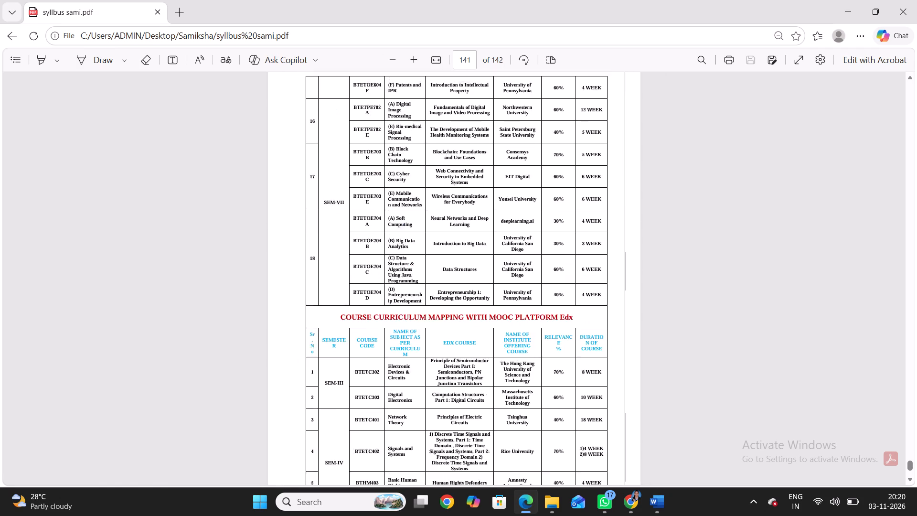
scroll(424, 319, "down", 2)
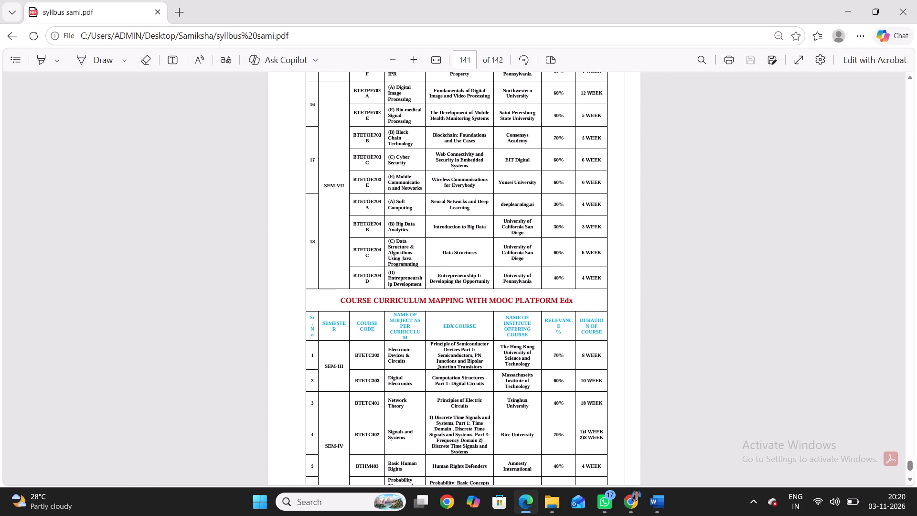
scroll(424, 319, "down", 1)
scroll(424, 319, "up", 6)
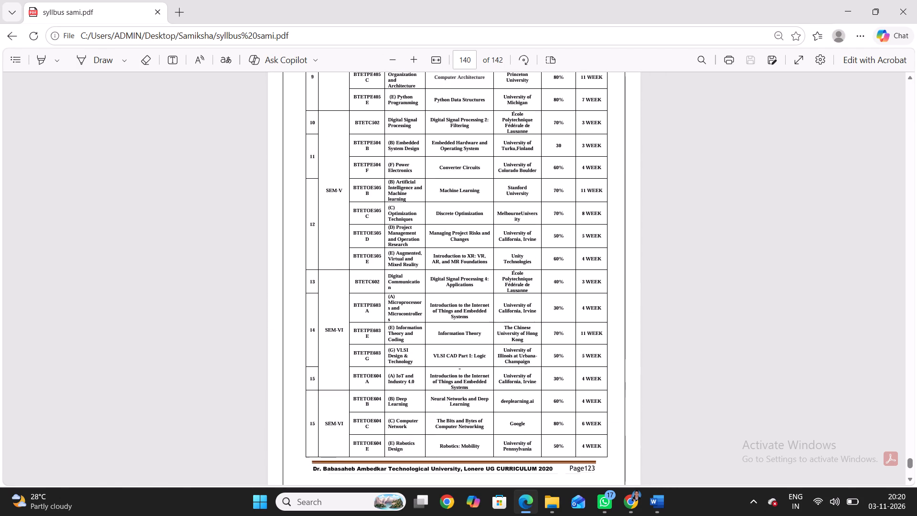
scroll(424, 319, "up", 4)
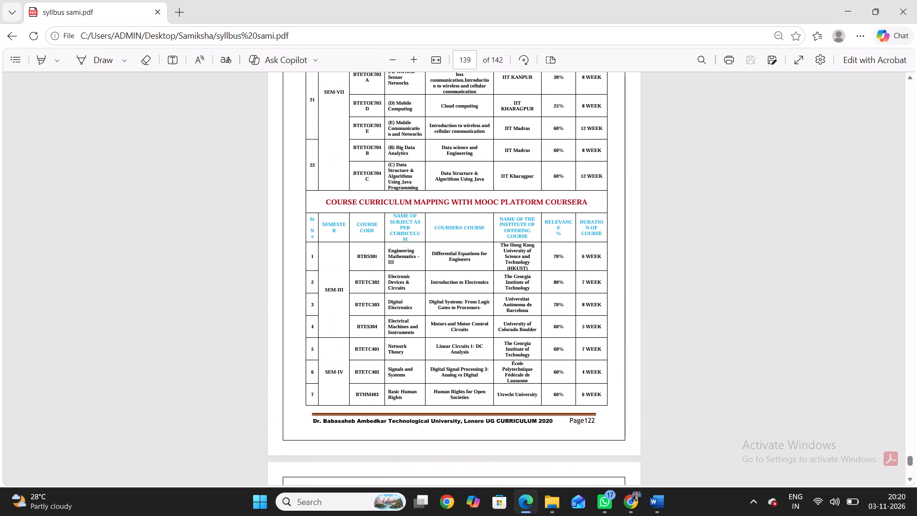
scroll(424, 319, "up", 5)
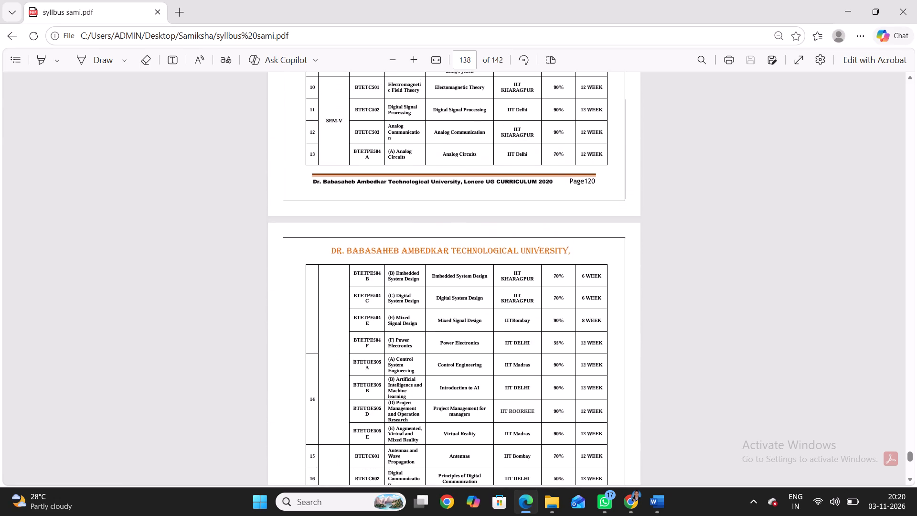
scroll(424, 319, "up", 5)
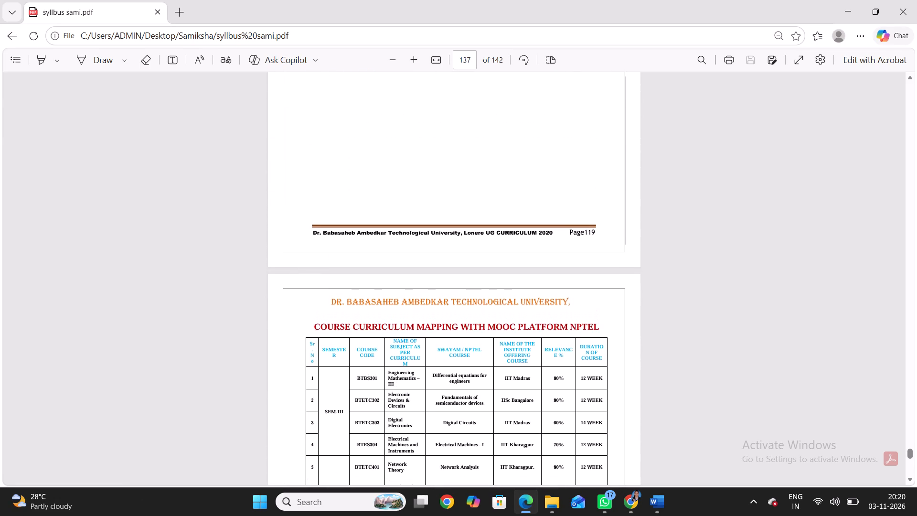
scroll(424, 319, "up", 9)
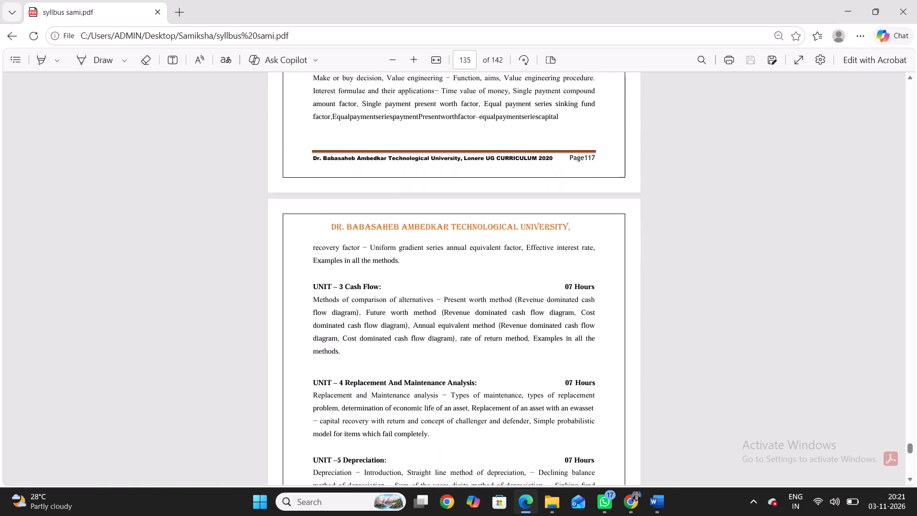
scroll(424, 319, "up", 4)
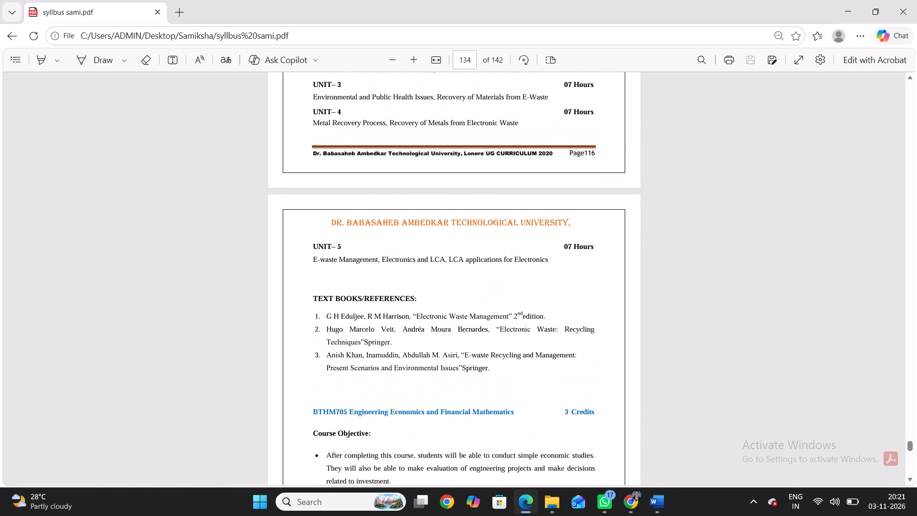
scroll(424, 319, "up", 12)
scroll(424, 319, "up", 13)
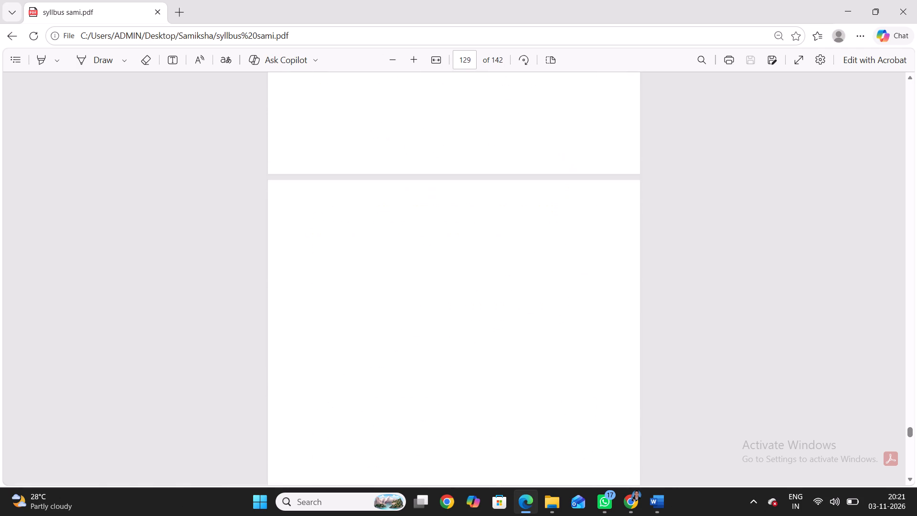
scroll(424, 319, "up", 14)
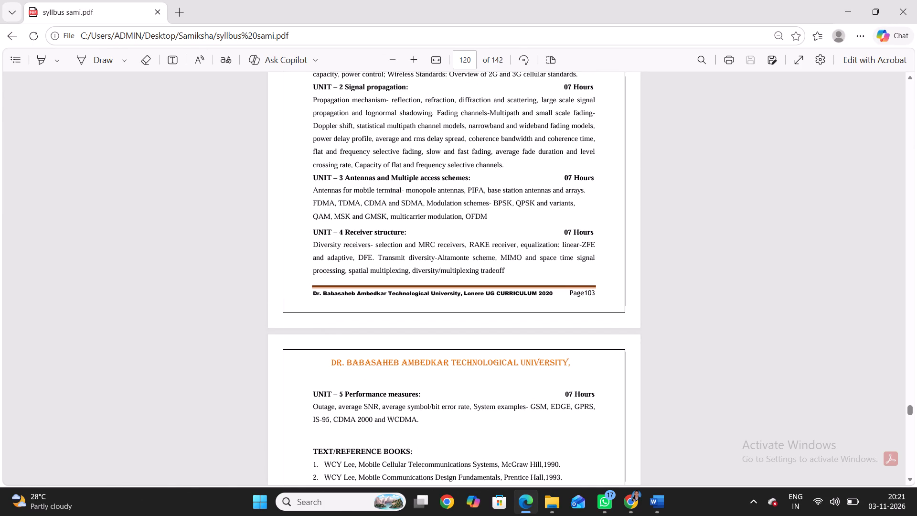
scroll(424, 319, "up", 16)
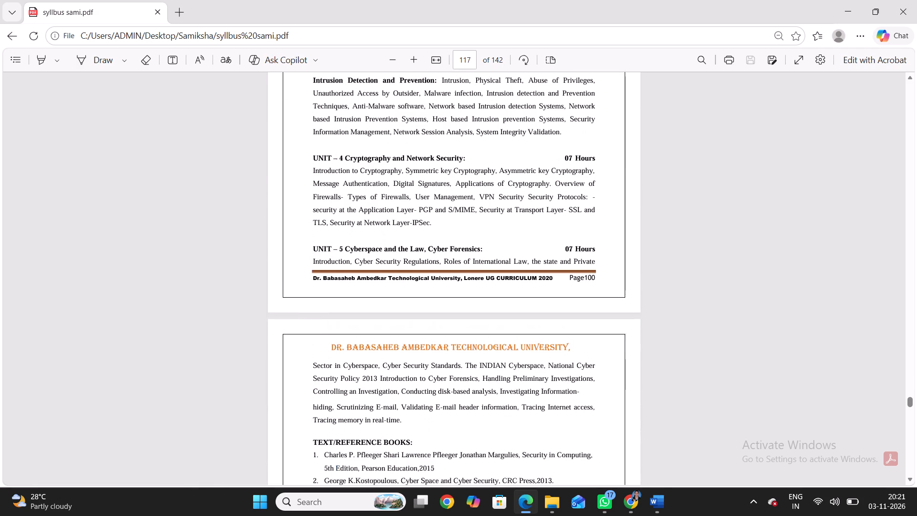
scroll(424, 319, "up", 1)
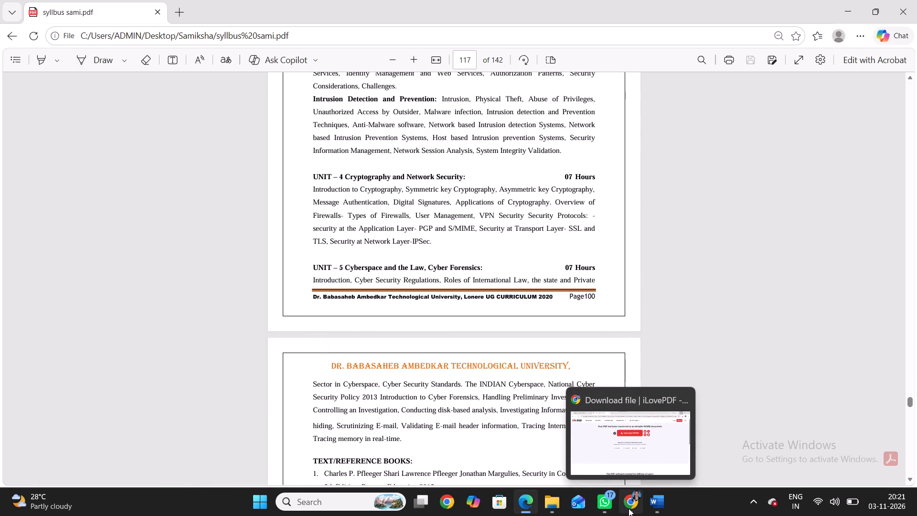
Switch to the project weekly diary document in Word and insert (Final Year)- after PROJECT SHEET in the heading.
left_click(665, 501)
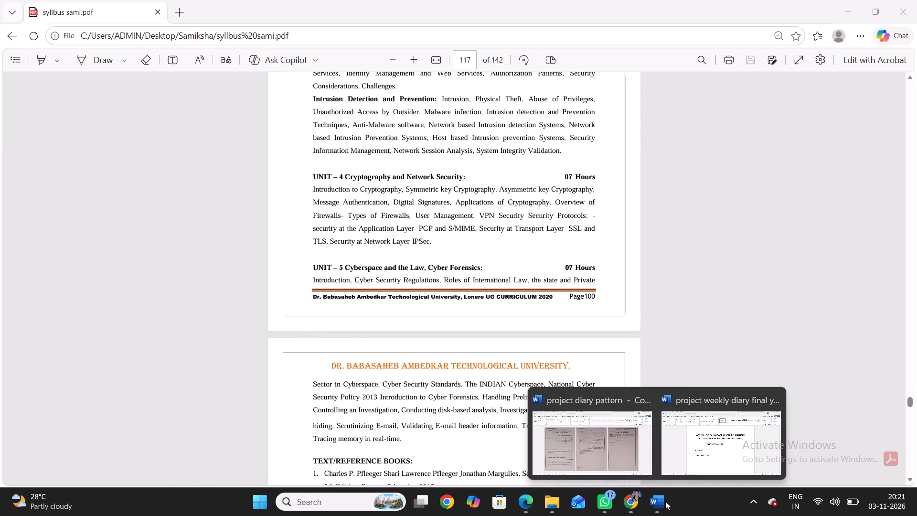
left_click(654, 506)
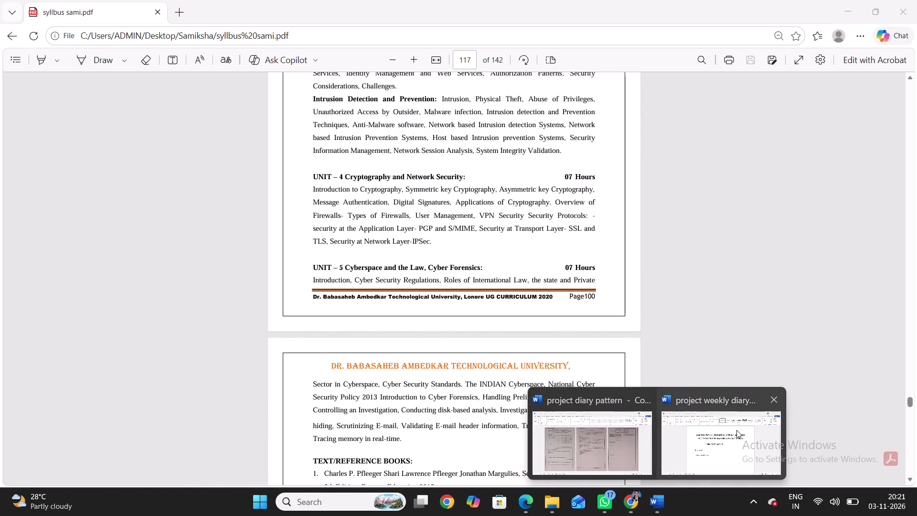
left_click(736, 432)
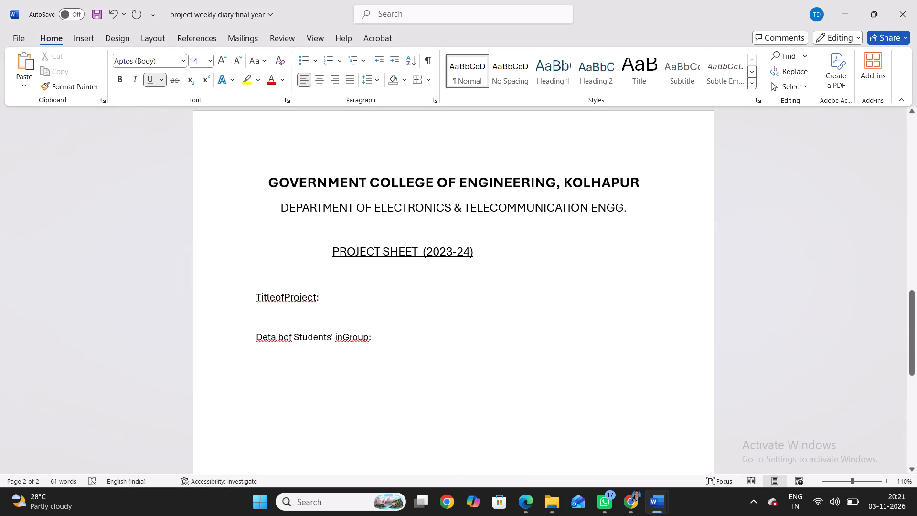
type("(Final")
key("space")
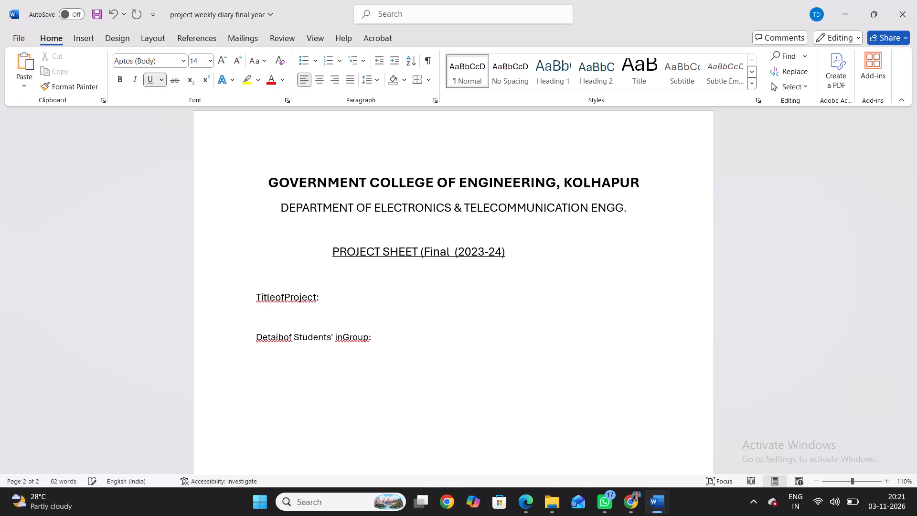
type("Year")
key("space")
key("BackSpace")
key("BackSpace")
key("BackSpace")
key("BackSpace")
key("BackSpace")
key("BackSpace")
key("BackSpace")
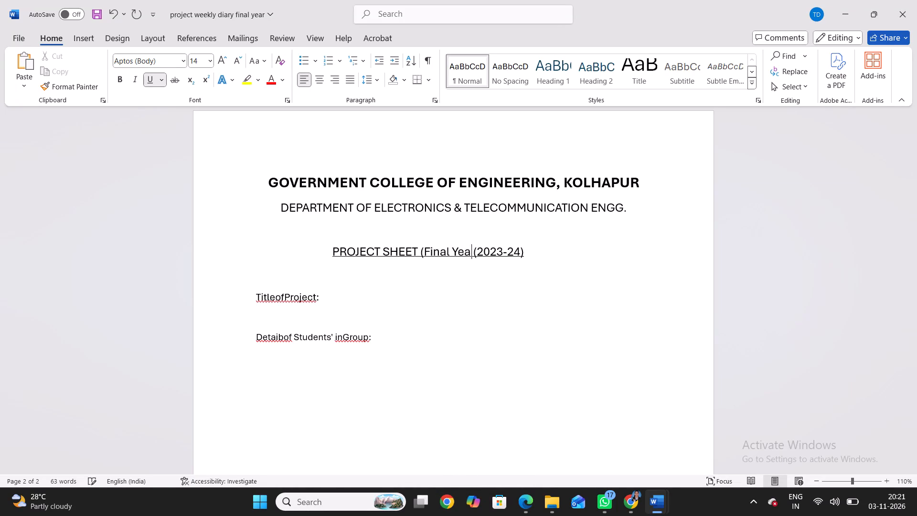
key("BackSpace")
key("BackSpace")
key("BackSpace")
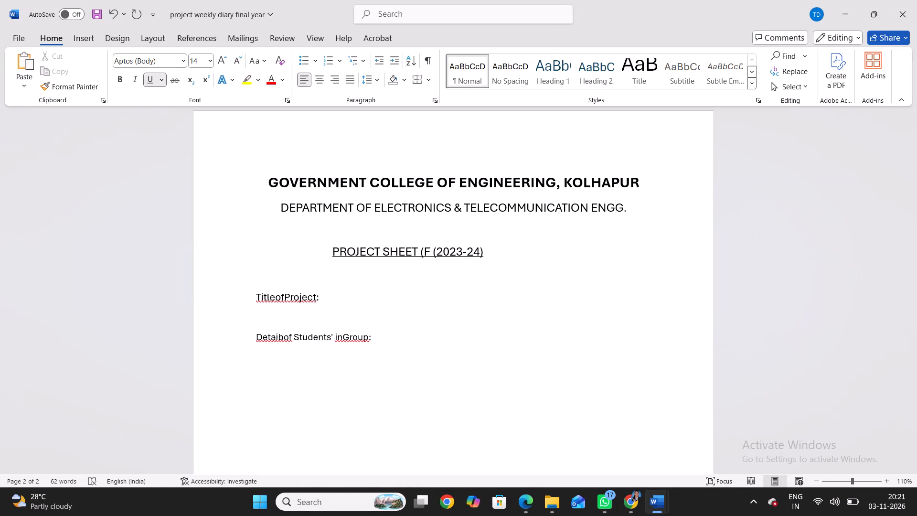
type("inal Year")
key("shift+parenright")
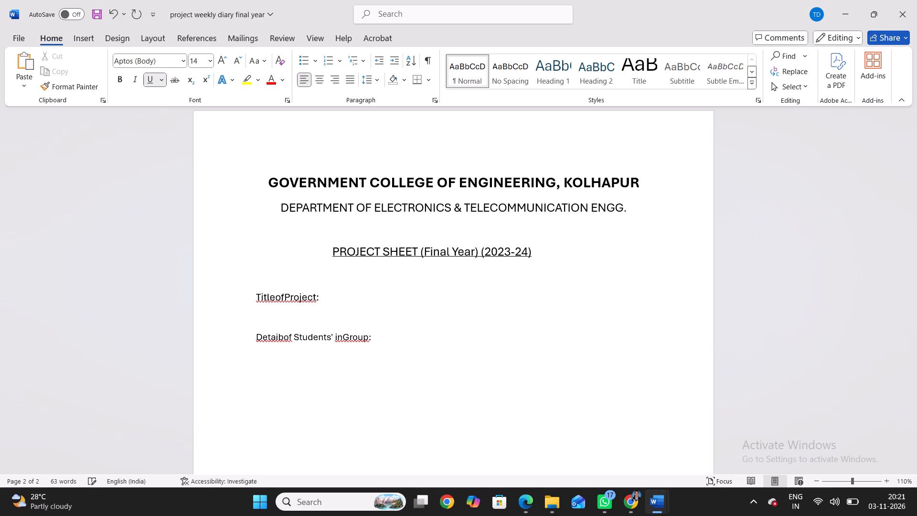
key("minus")
Replace (2023-24) at the end of the project sheet heading with 2025-26.
key("Right")
key("Right")
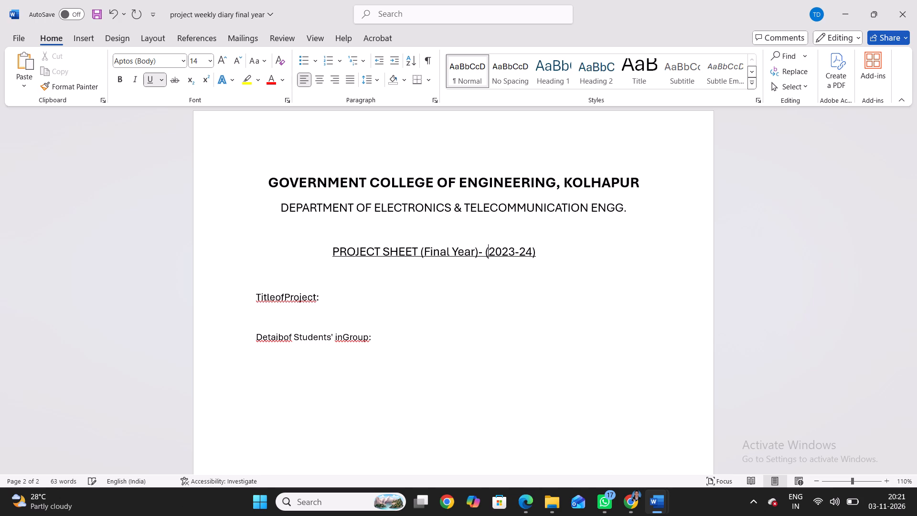
key("Right")
key("Right")
key("Right")
key("Right")
key("Right")
key("Right")
key("Right")
key("Right")
key("BackSpace")
key("BackSpace")
key("BackSpace")
key("BackSpace")
key("BackSpace")
key("BackSpace")
key("BackSpace")
key("BackSpace")
key("BackSpace")
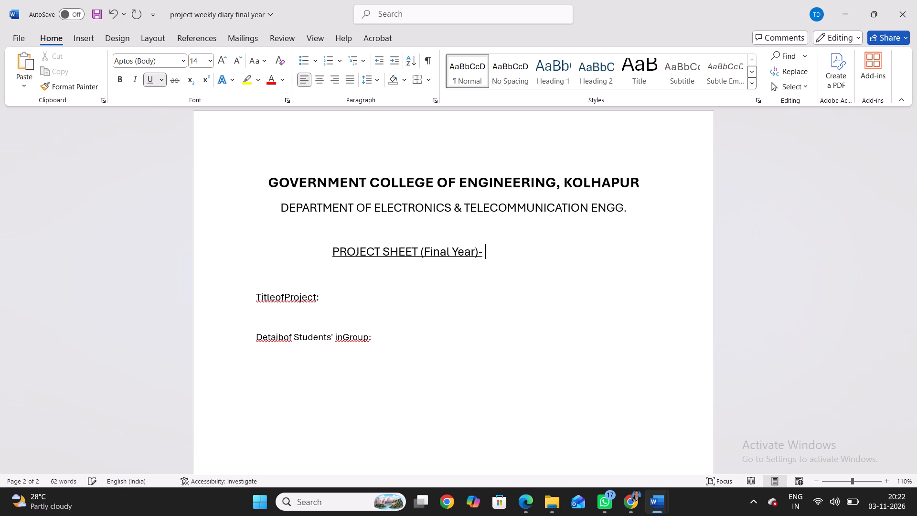
type("2025-26")
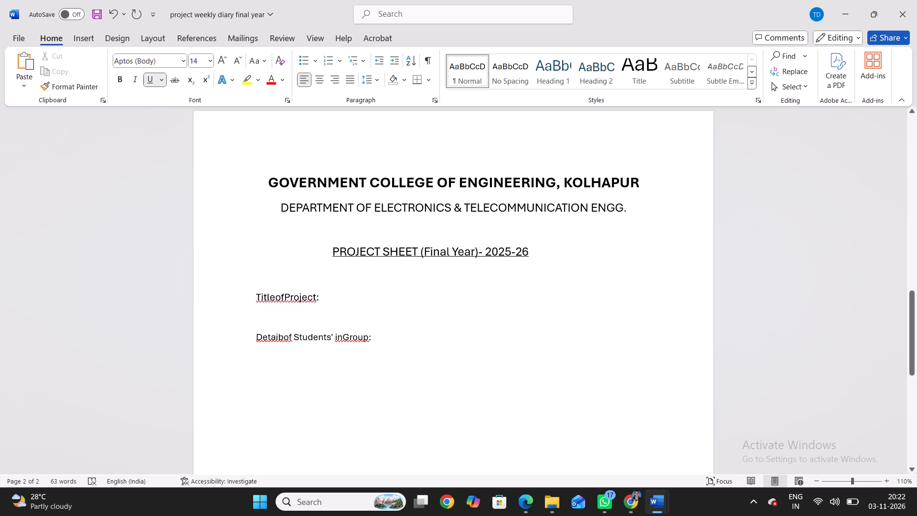
Change Detaibof to "Detais of" at the start of the student details line.
left_click(329, 294)
left_click(293, 336)
key("BackSpace")
key("BackSpace")
key("BackSpace")
key("BackSpace")
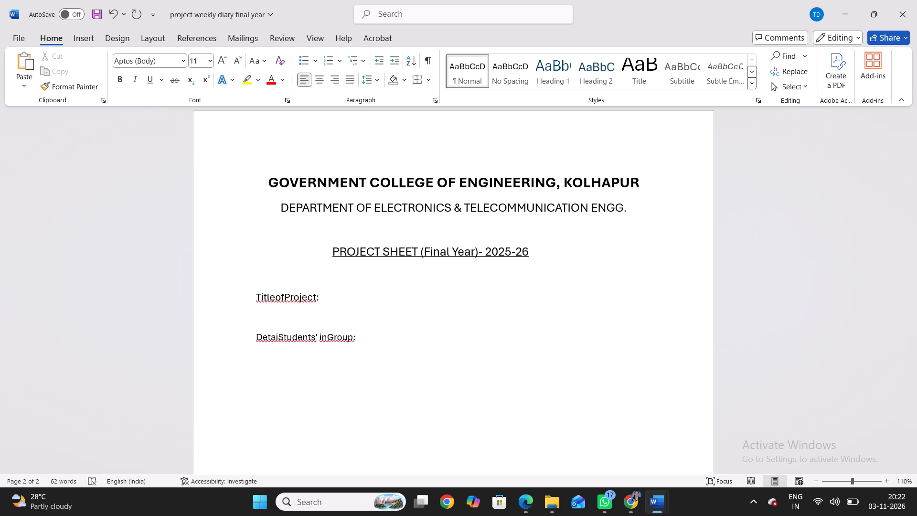
type("s")
key("space")
type("of")
key("space")
Change Students' to Student's in the student details line, with an extra space after it.
key("Right")
key("Right")
key("Right")
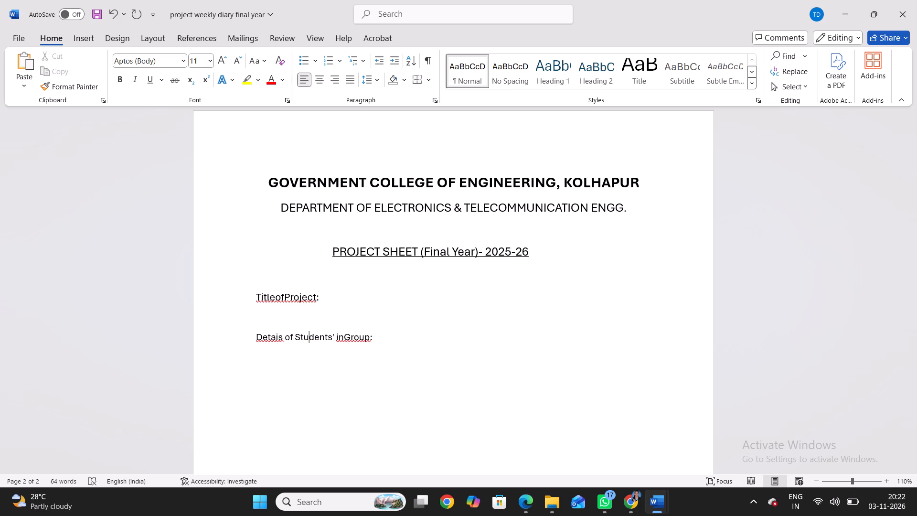
key("Right")
key("Right")
key("Right")
key("Right")
key("Right")
key("Right")
key("BackSpace")
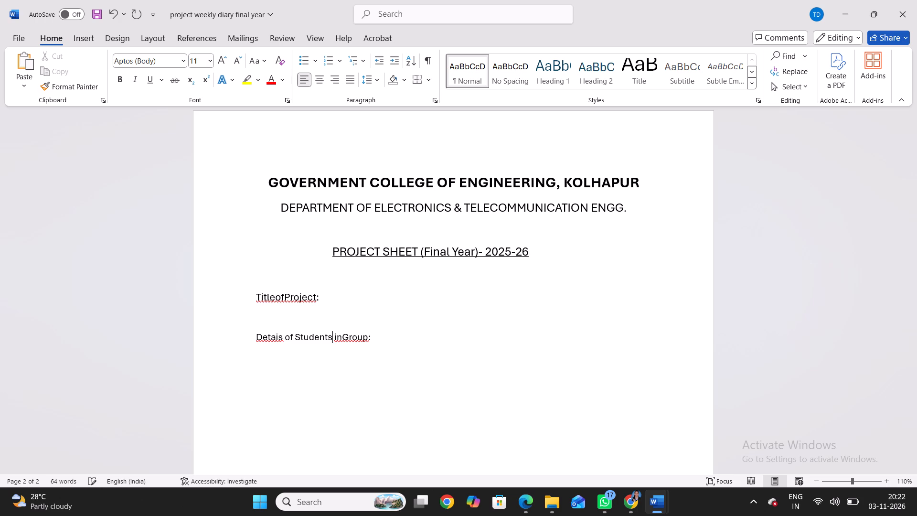
key("BackSpace")
type("'s")
key("space")
Separate inGroup into "in Group" and add a hyphen after the colon of the student details line.
key("Right")
key("Right")
key("Right")
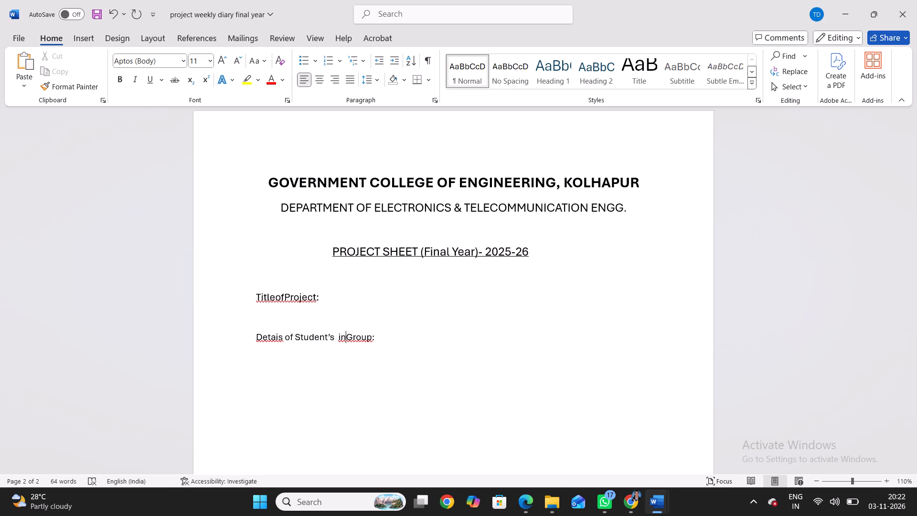
key("space")
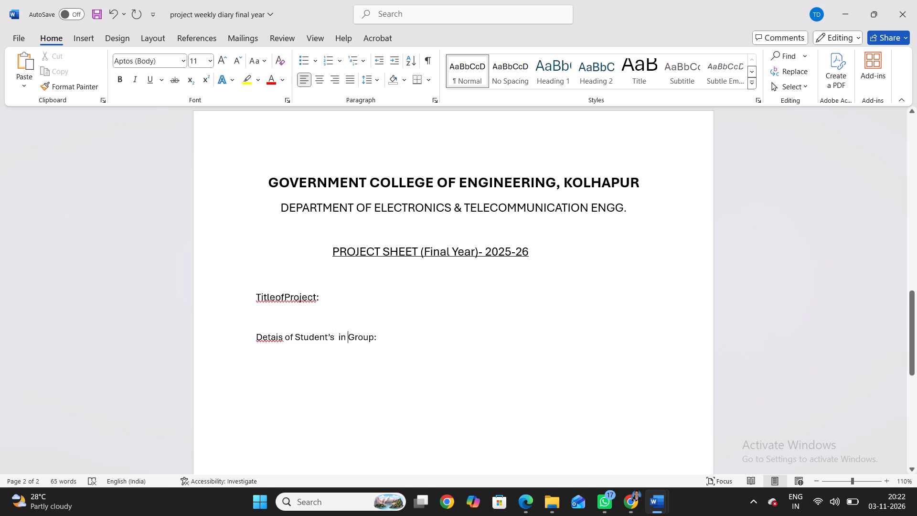
left_click(380, 339)
key("minus")
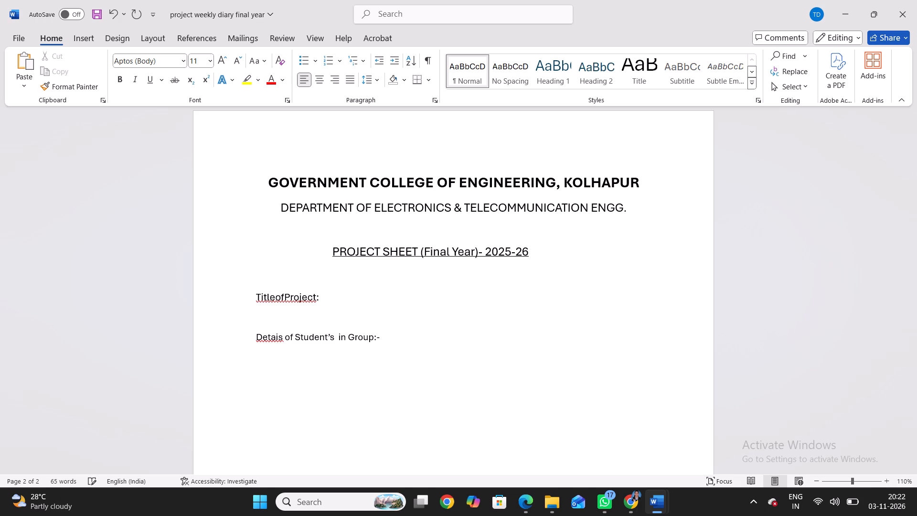
Insert a table of six columns and three rows on a new line below the student details line.
key("Return")
left_click(82, 41)
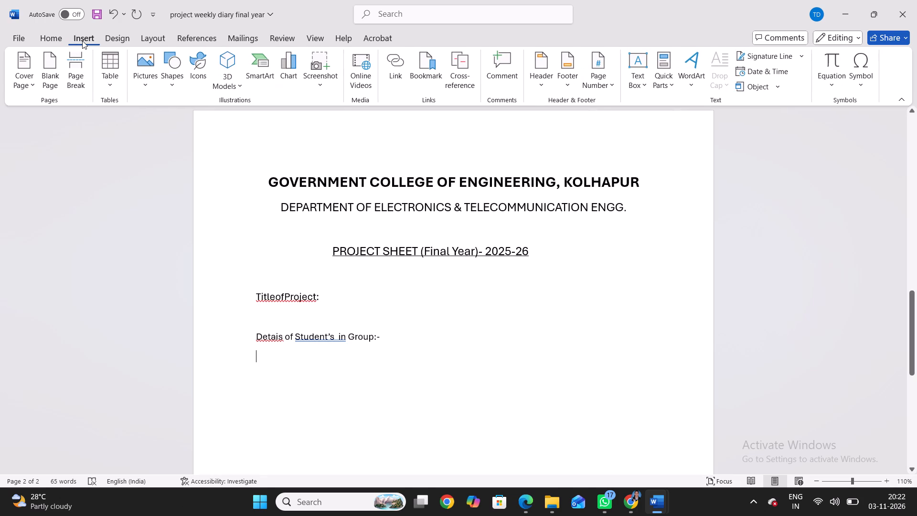
left_click(104, 74)
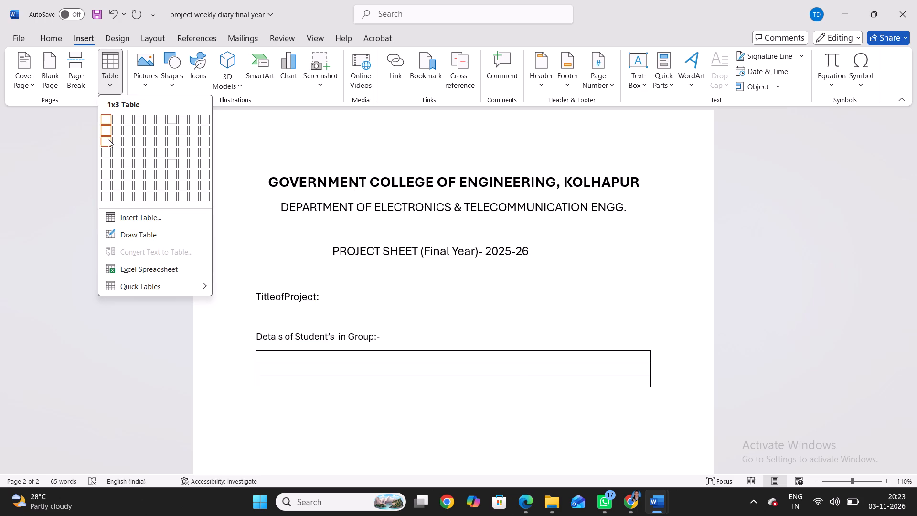
left_click(161, 140)
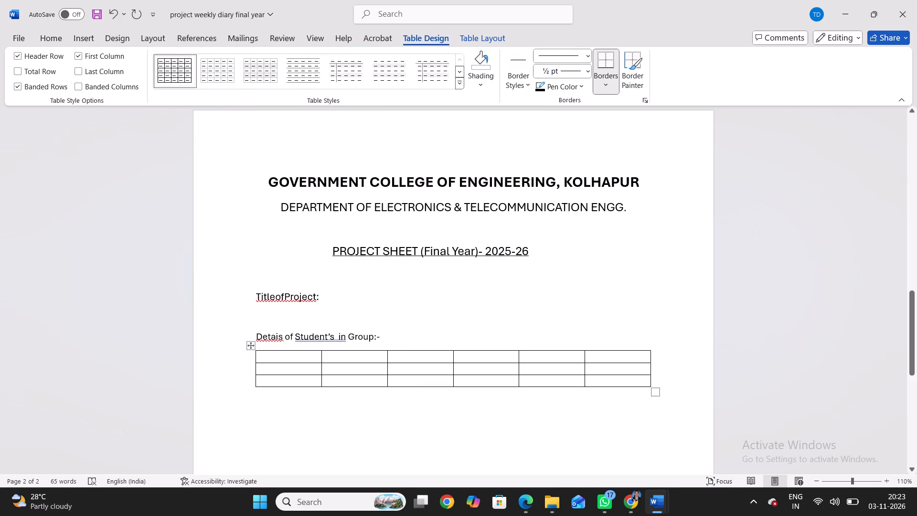
Enlarge the student details table downward so its three rows become much taller, making it slightly wider overall.
left_click_drag(654, 394, 662, 467)
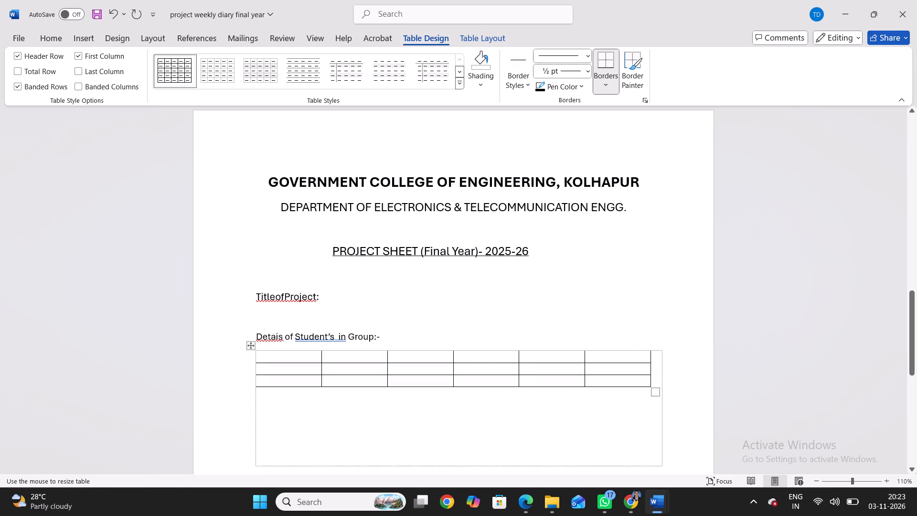
left_click_drag(662, 467, 664, 472)
scroll(604, 299, "down", 1)
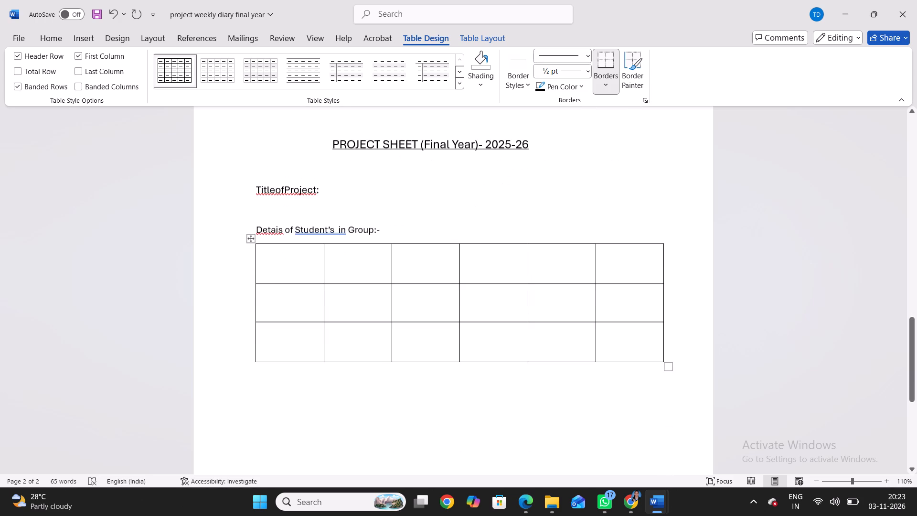
scroll(604, 299, "down", 1)
left_click_drag(668, 359, 660, 398)
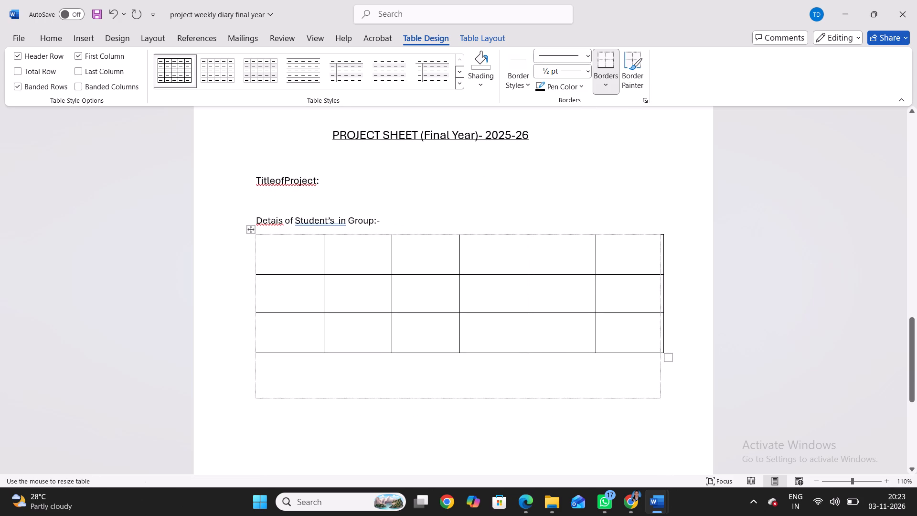
left_click_drag(660, 398, 661, 419)
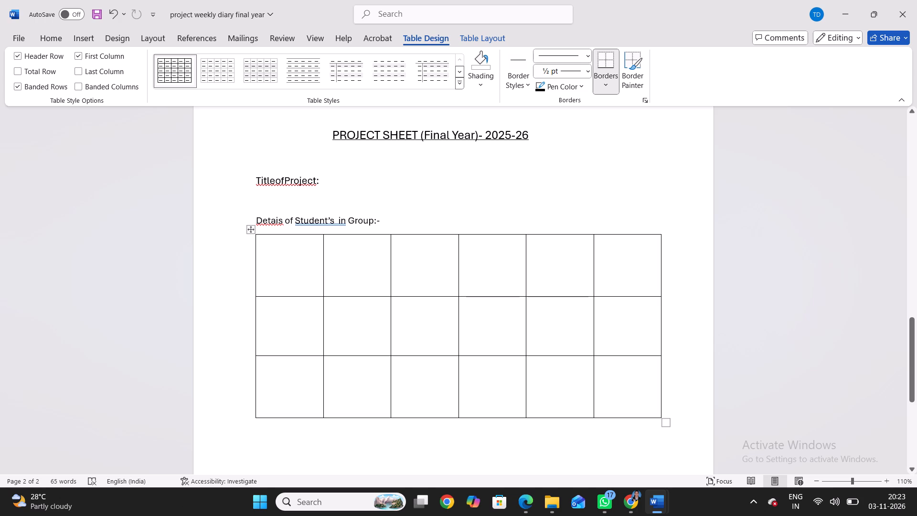
Narrow the table's first column to well under half its width, aligning its right border across all three rows.
left_click_drag(324, 331, 308, 341)
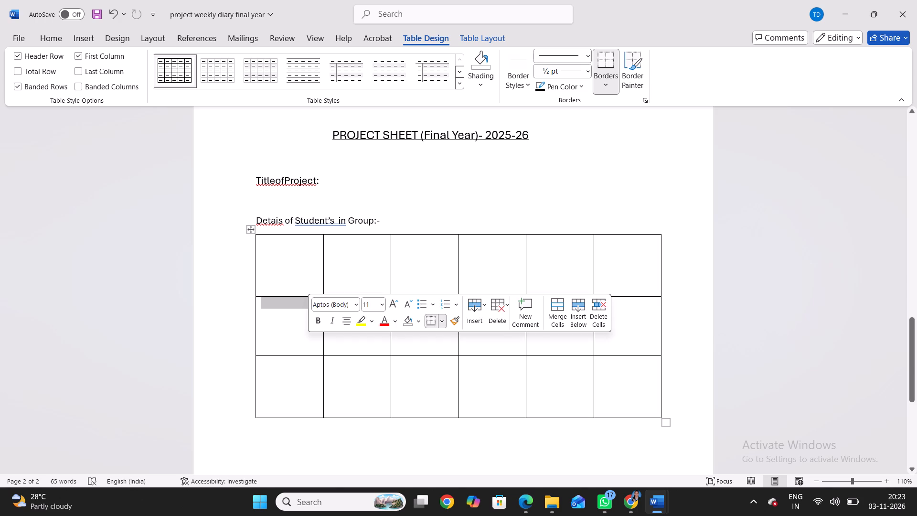
left_click_drag(322, 342, 285, 348)
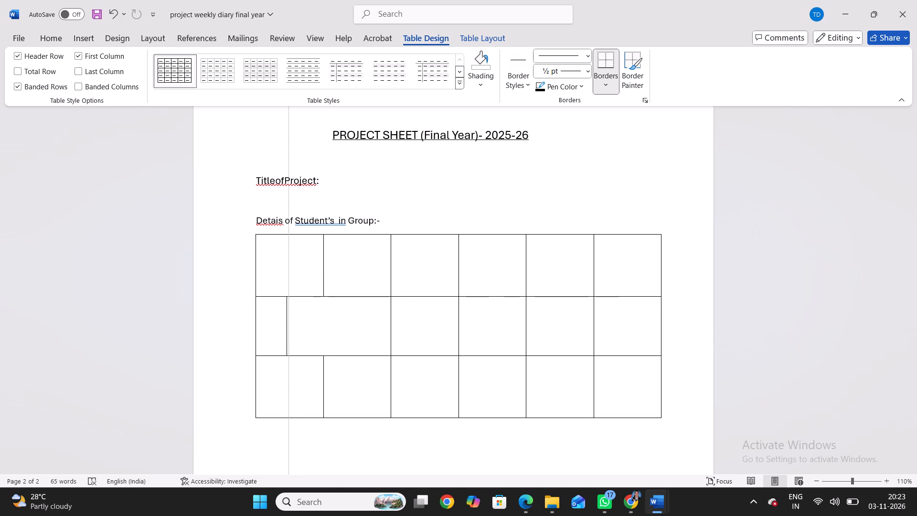
left_click_drag(285, 348, 282, 349)
left_click_drag(282, 349, 280, 349)
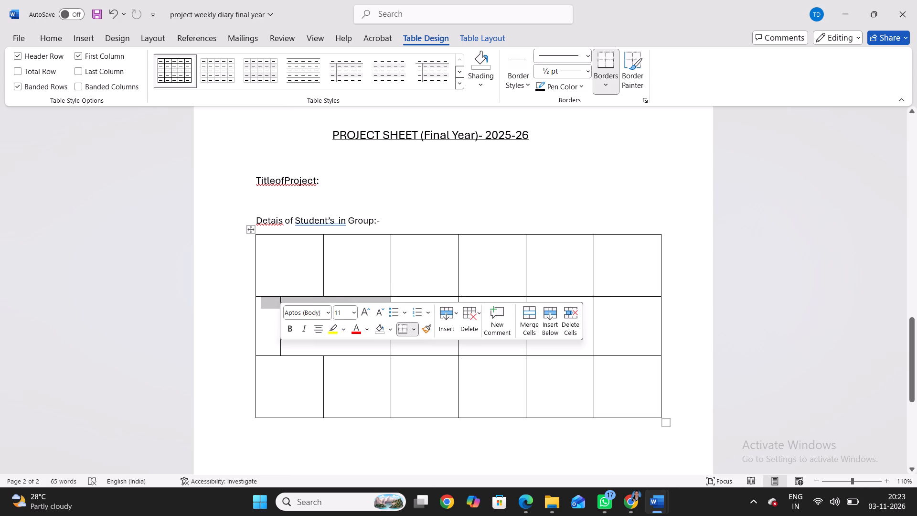
left_click_drag(322, 288, 287, 294)
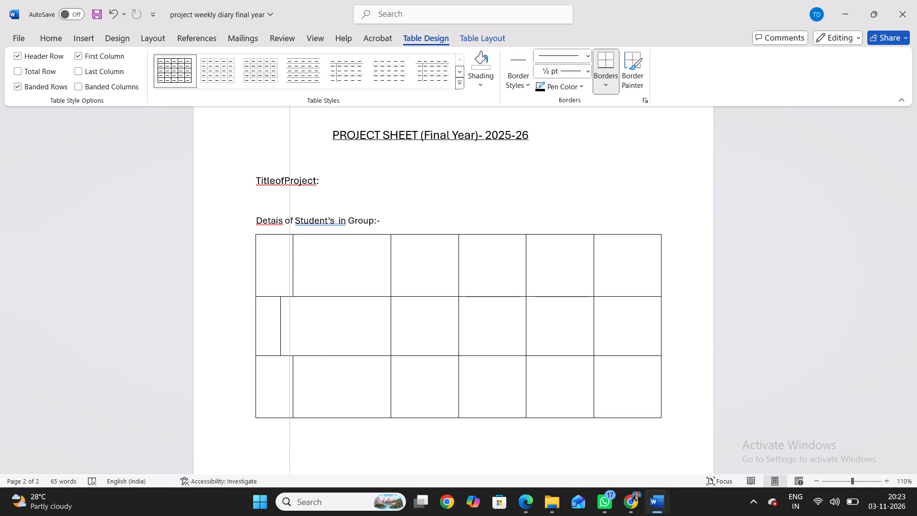
left_click_drag(287, 294, 281, 295)
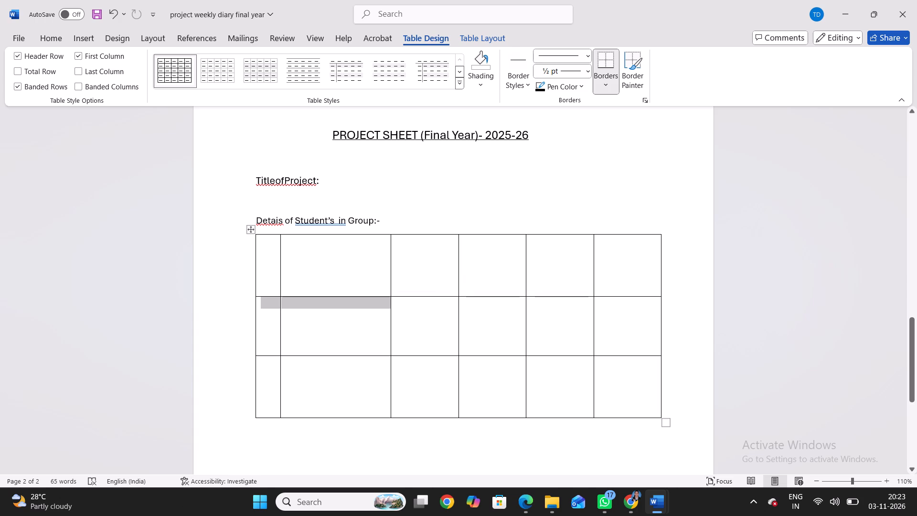
Narrow the table's third column by about a quarter by moving its border with the fourth column.
left_click_drag(458, 328, 440, 334)
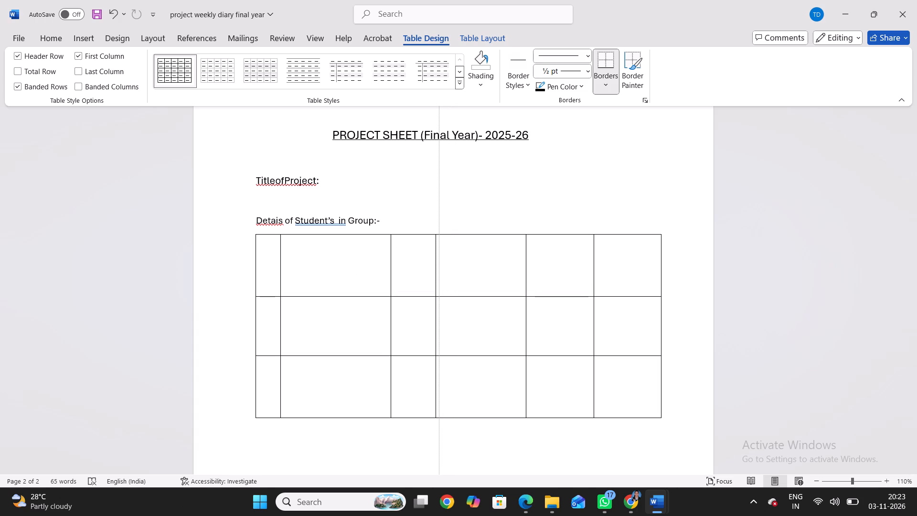
left_click_drag(440, 334, 441, 334)
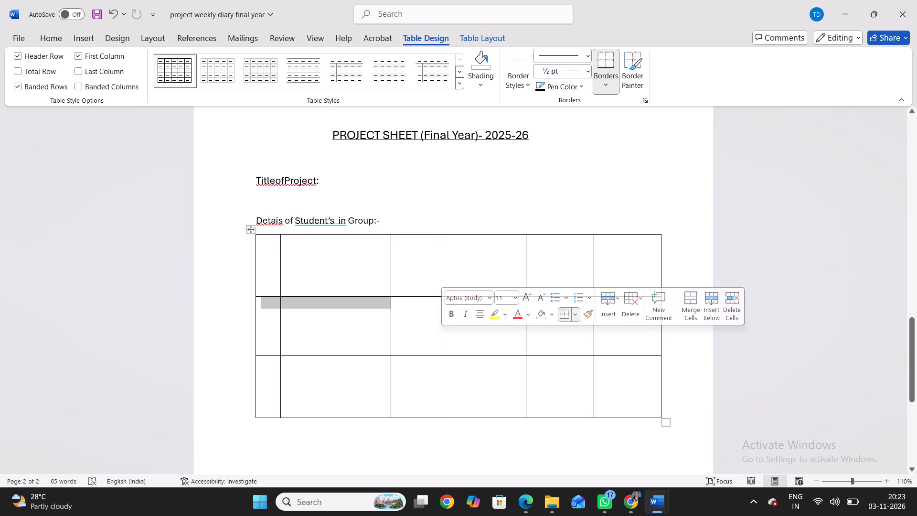
Widen the table's fifth column slightly by moving its border with the sixth column, narrowing the sixth.
left_click_drag(593, 344, 603, 346)
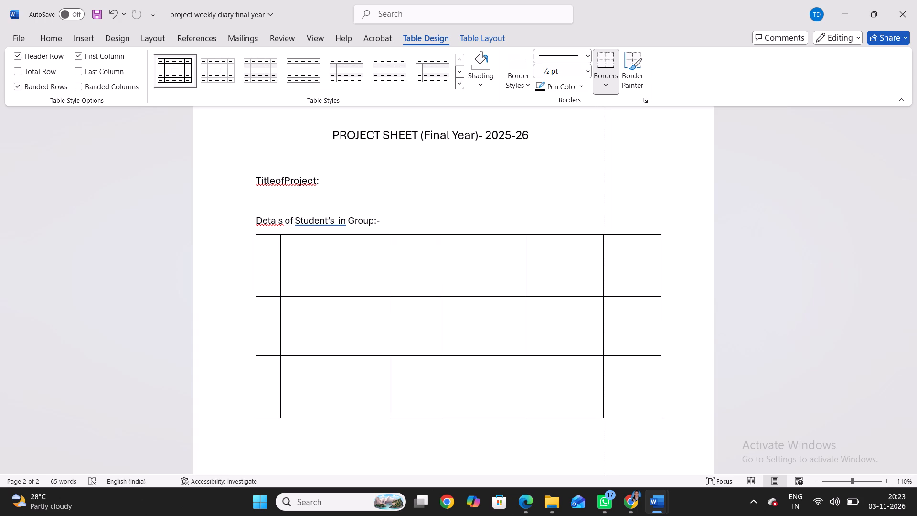
left_click_drag(603, 346, 602, 346)
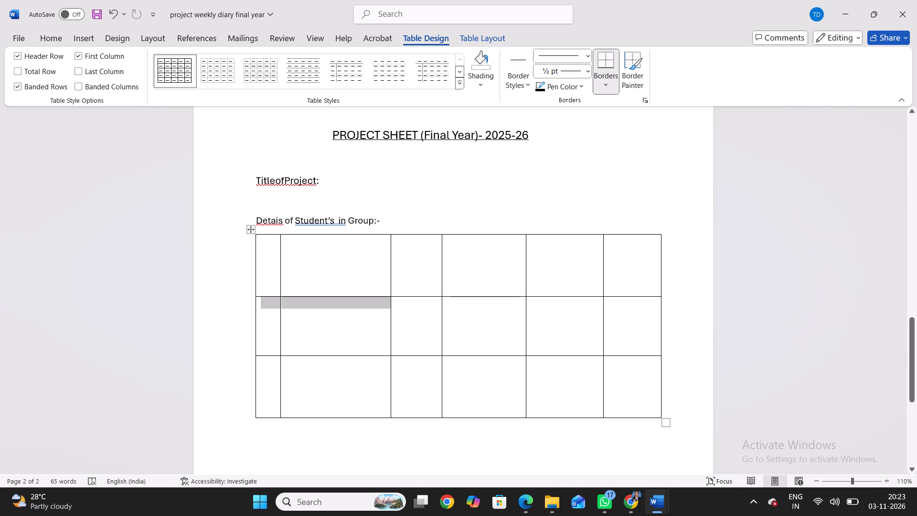
Add a fourth row at the bottom of the student details table.
left_click(285, 417)
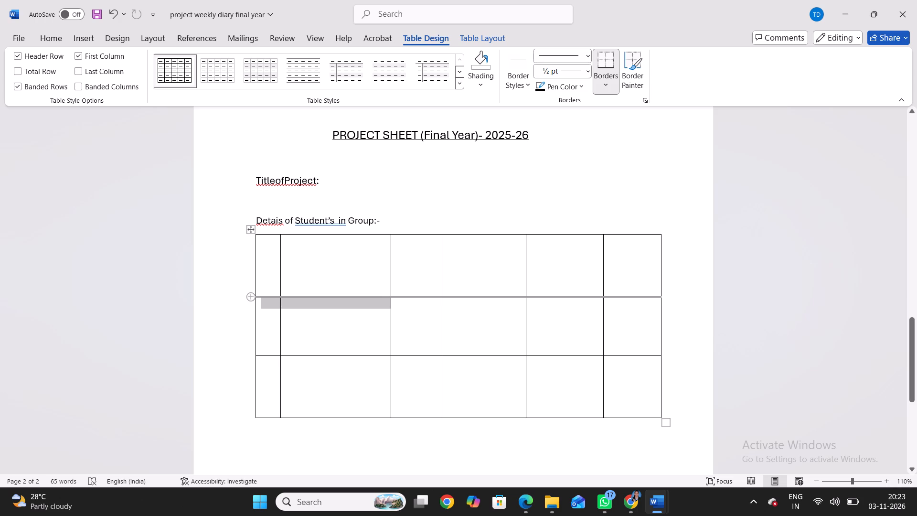
left_click(81, 35)
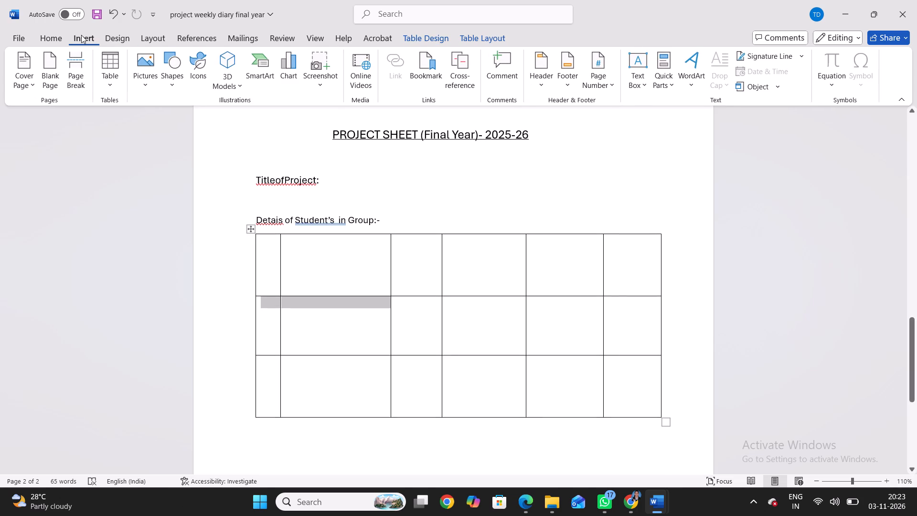
left_click(114, 81)
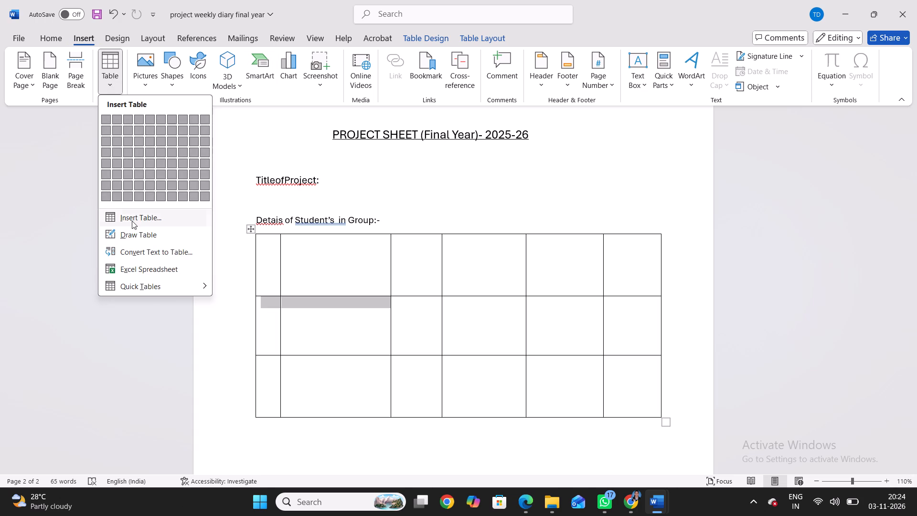
left_click(139, 330)
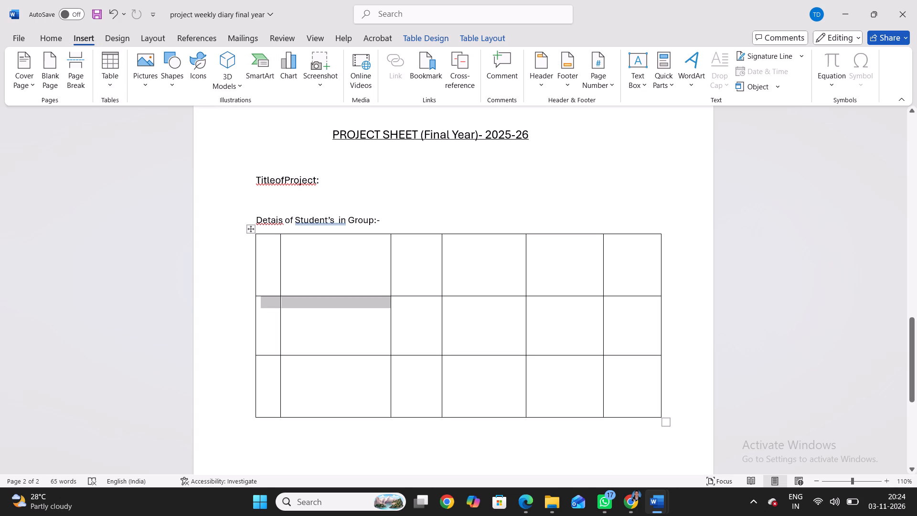
left_click(250, 417)
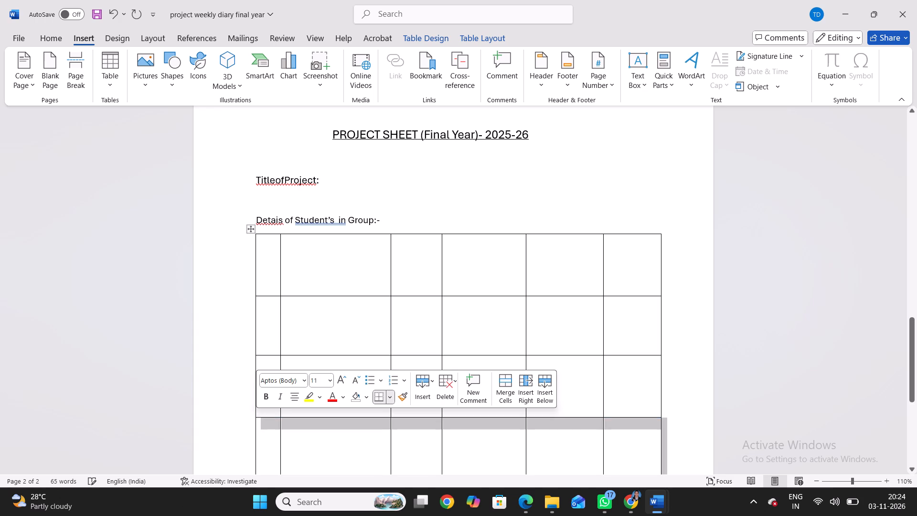
Reduce all four rows of the student details table to nearly equal heights, a little over half their size, with the first row slightly shortest.
scroll(326, 411, "down", 1)
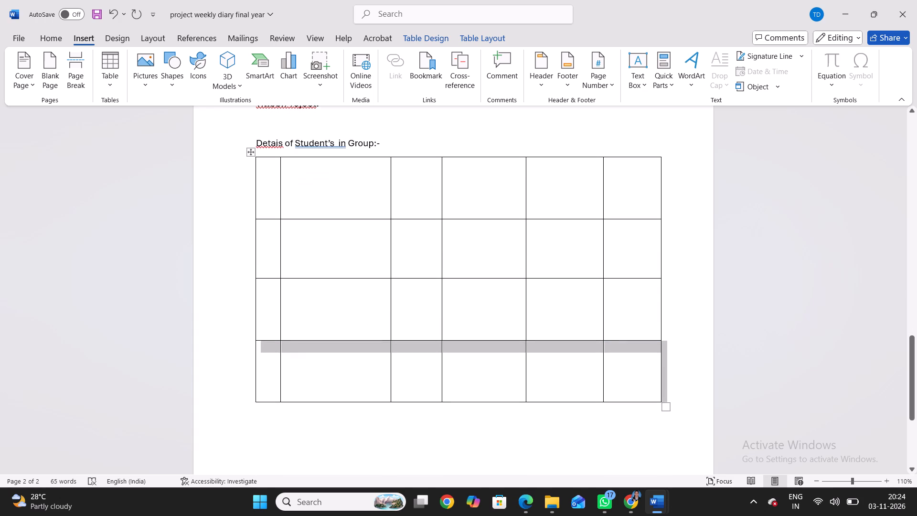
left_click_drag(314, 220, 310, 188)
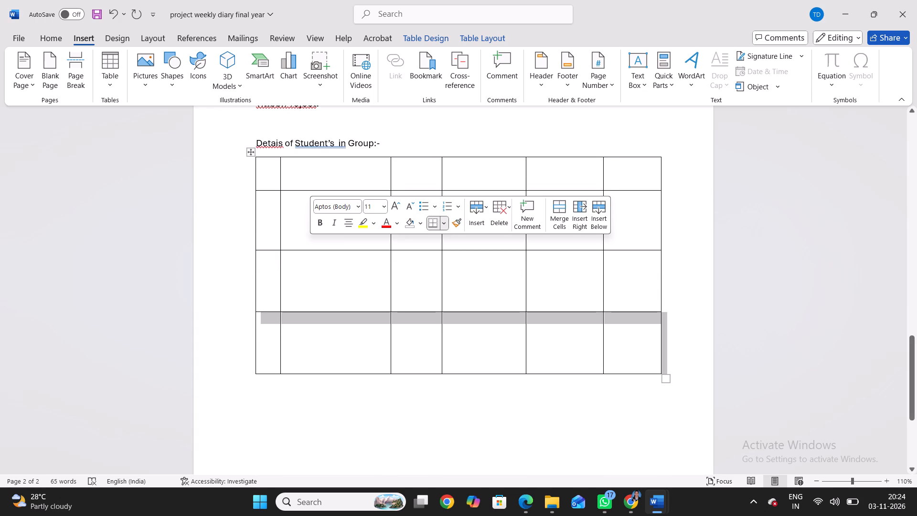
left_click_drag(317, 250, 317, 226)
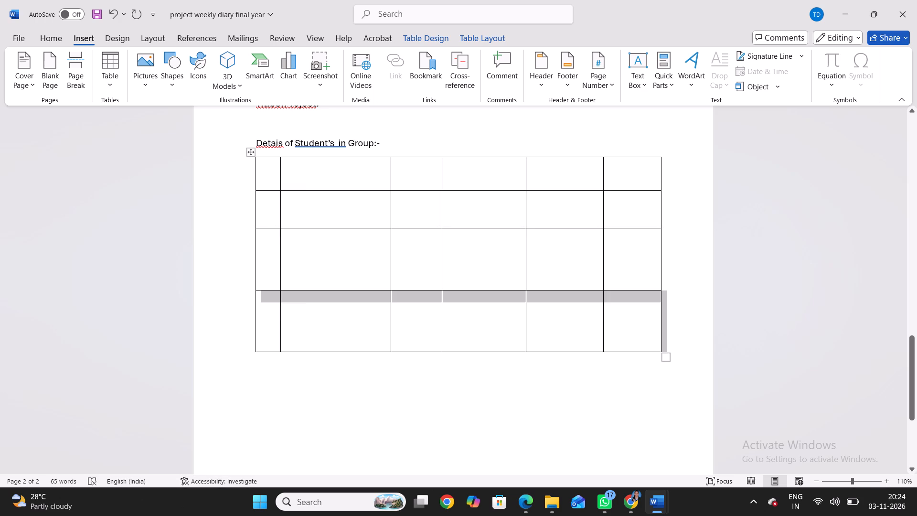
left_click_drag(321, 290, 321, 270)
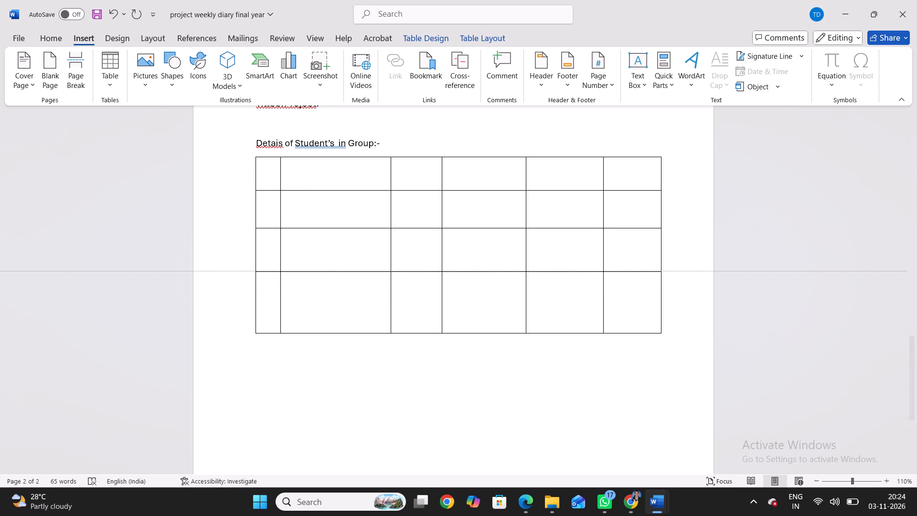
left_click_drag(321, 270, 322, 267)
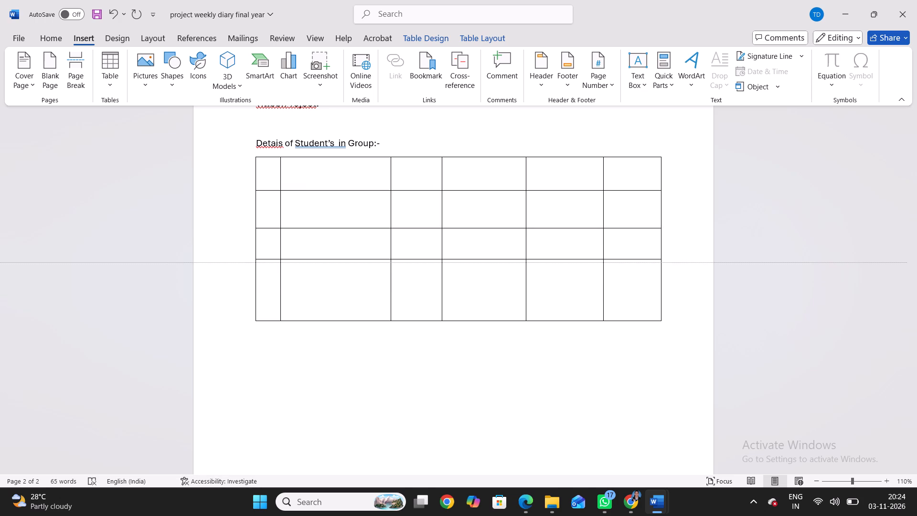
left_click_drag(322, 267, 323, 263)
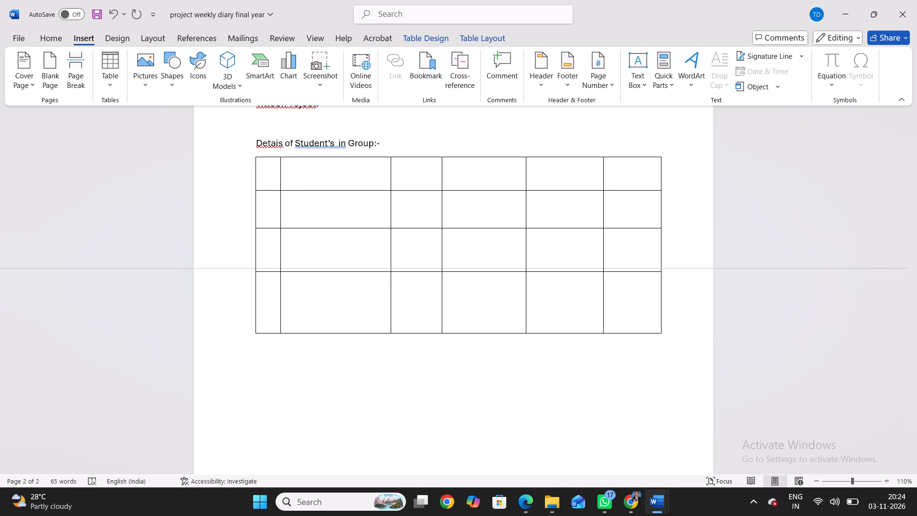
left_click_drag(323, 263, 323, 266)
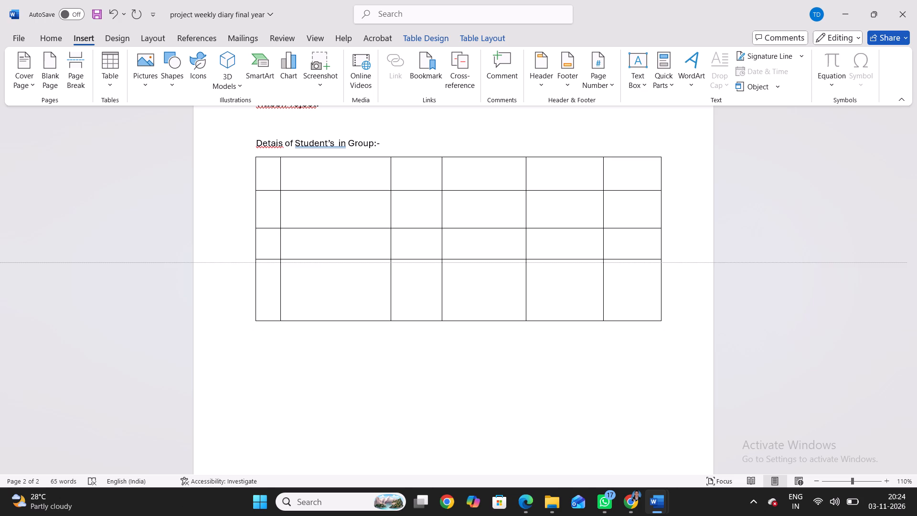
left_click_drag(323, 266, 323, 267)
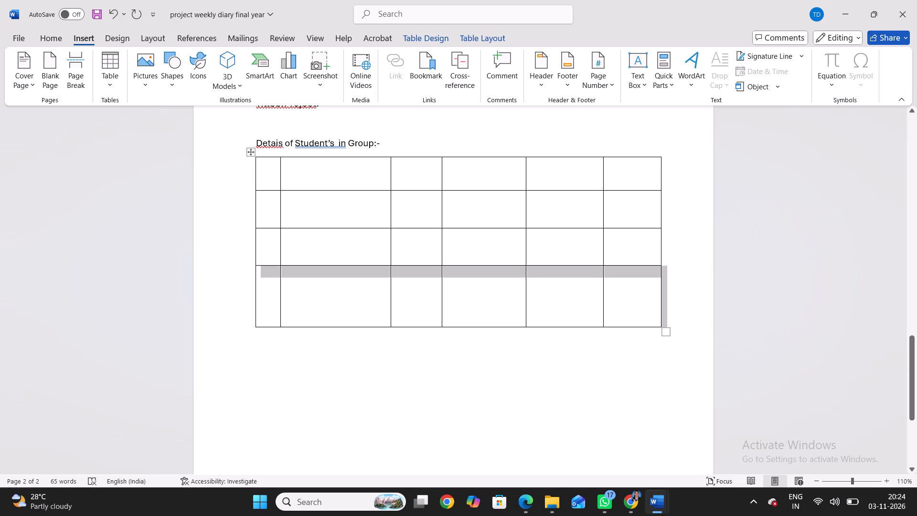
left_click_drag(321, 325, 323, 303)
Enter the heading NO in the first cell of the student details table's top row.
left_click(267, 173)
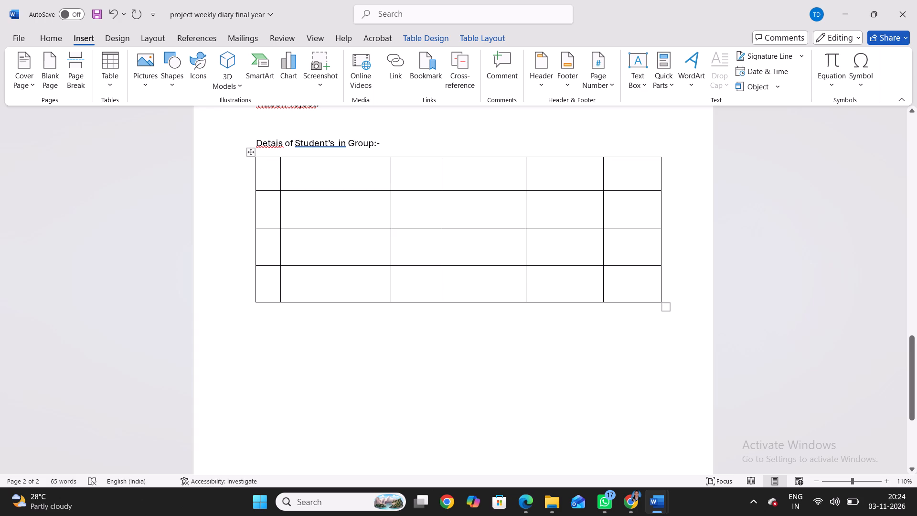
type("NO")
Set the font size of the words "Detais of Student's" in the line above the table to 12.
left_click_drag(280, 139, 320, 142)
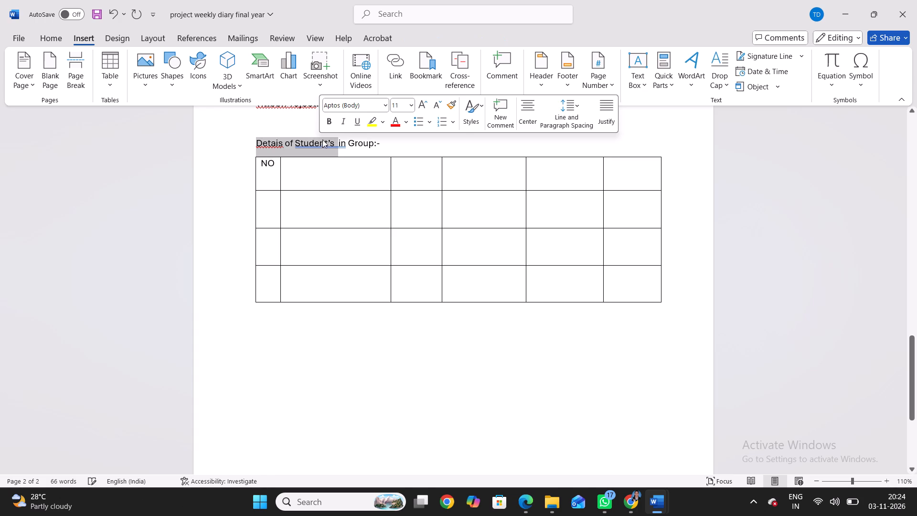
left_click(409, 106)
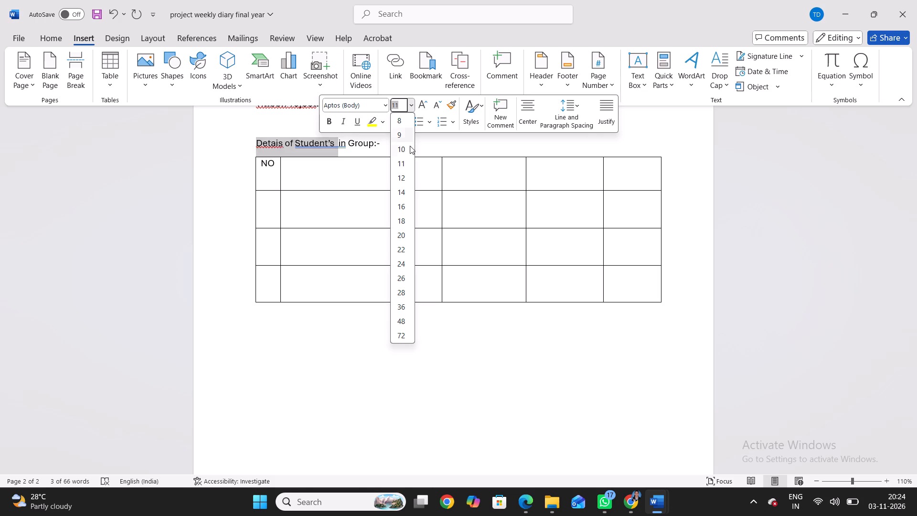
left_click(403, 181)
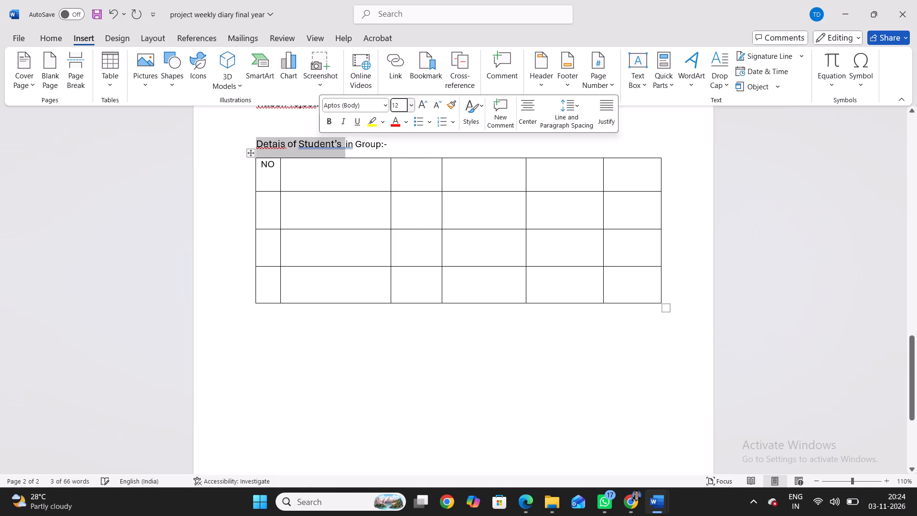
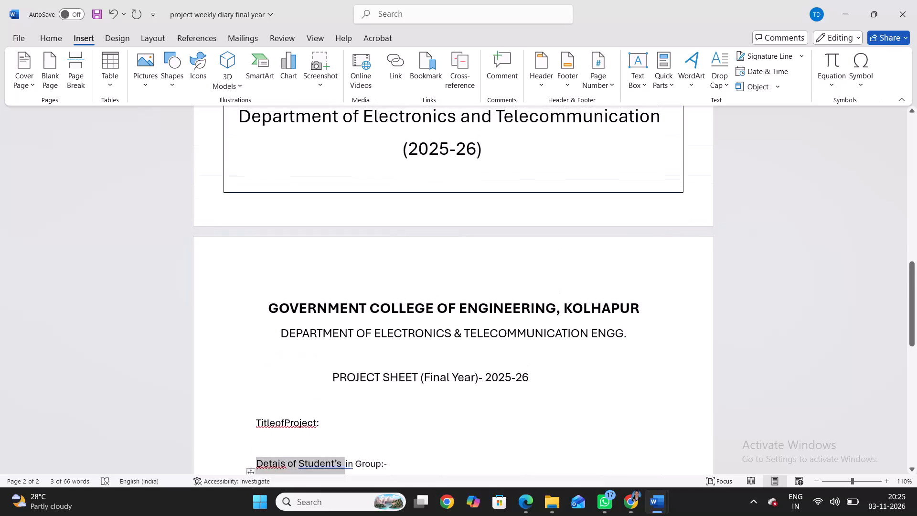
Insert the missing spaces in the project title line so it reads "Title of Project:".
scroll(403, 181, "down", 1)
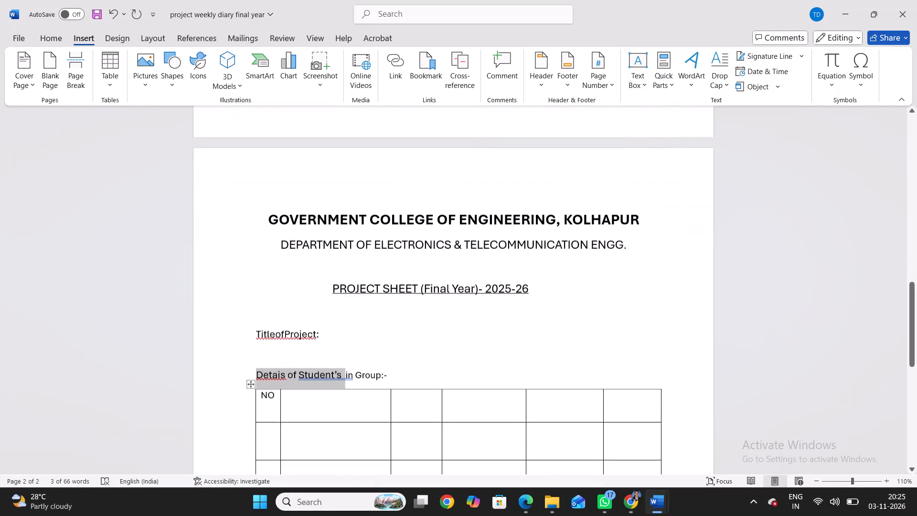
scroll(403, 181, "down", 1)
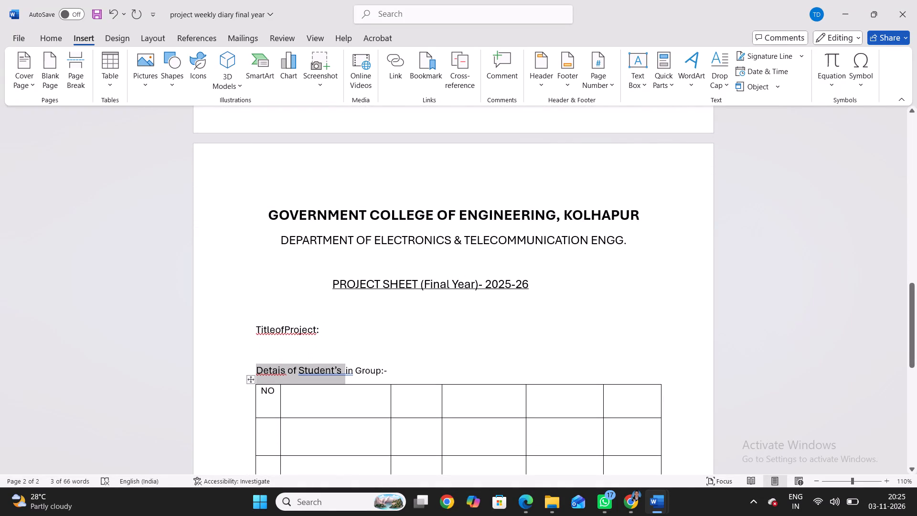
scroll(409, 226, "up", 4)
scroll(409, 226, "down", 5)
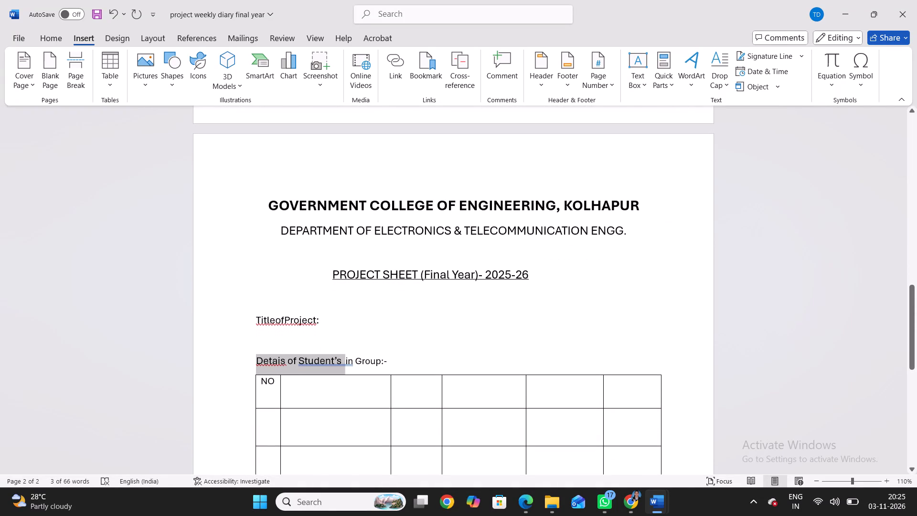
left_click_drag(256, 320, 337, 317)
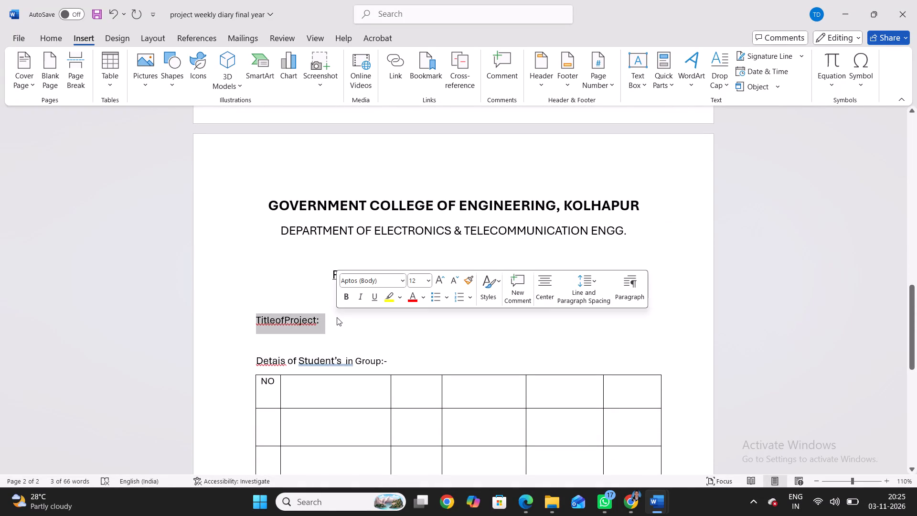
left_click(383, 335)
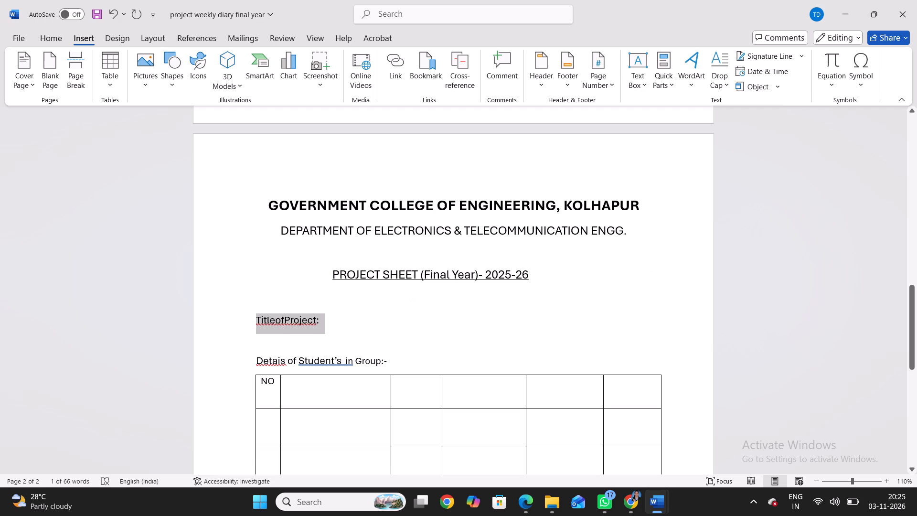
left_click(276, 320)
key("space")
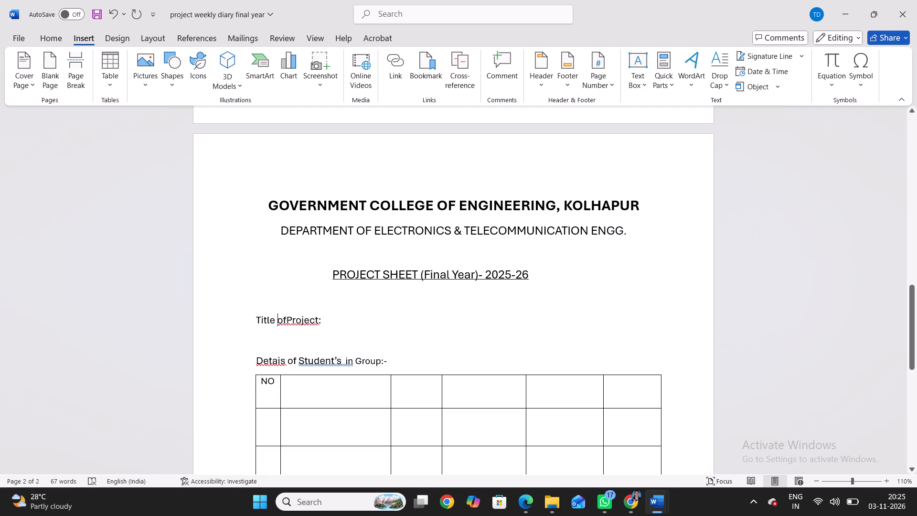
left_click(286, 320)
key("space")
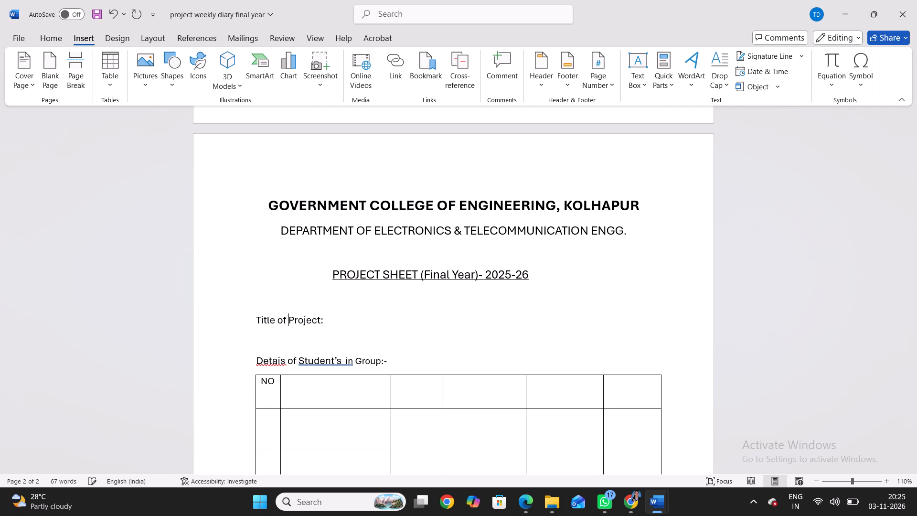
Correct the misspelled word "Detais" to "Details" in the line above the student table.
right_click(278, 362)
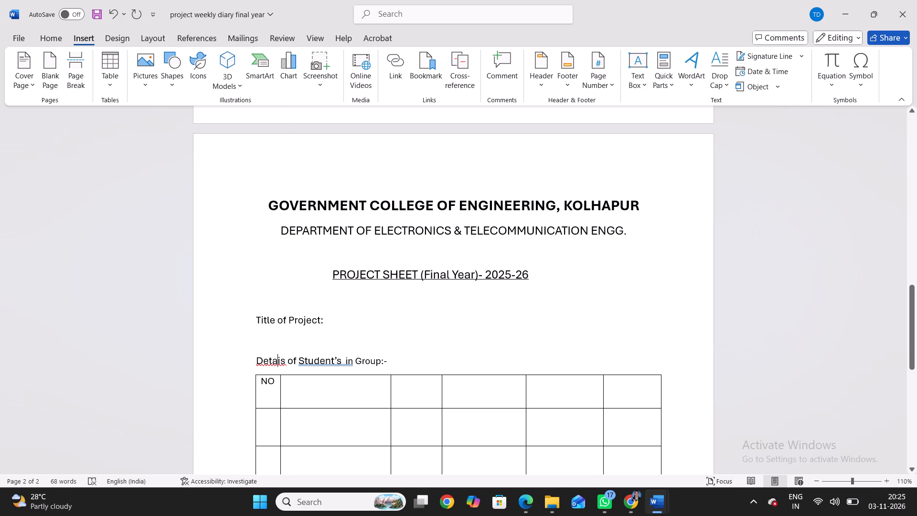
left_click(247, 54)
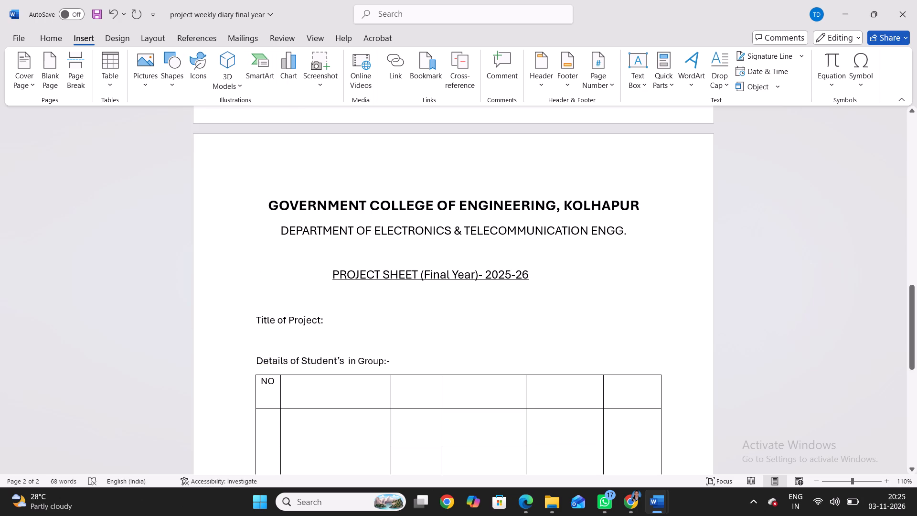
Fill the top row's remaining cells with the headings Full Name of student, PRN no, Mobile no, Email ID and Role in Project.
left_click(294, 392)
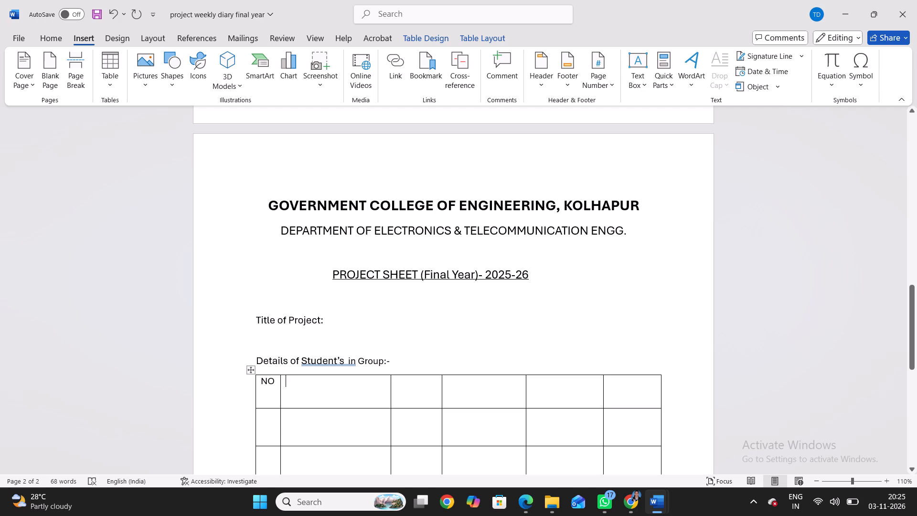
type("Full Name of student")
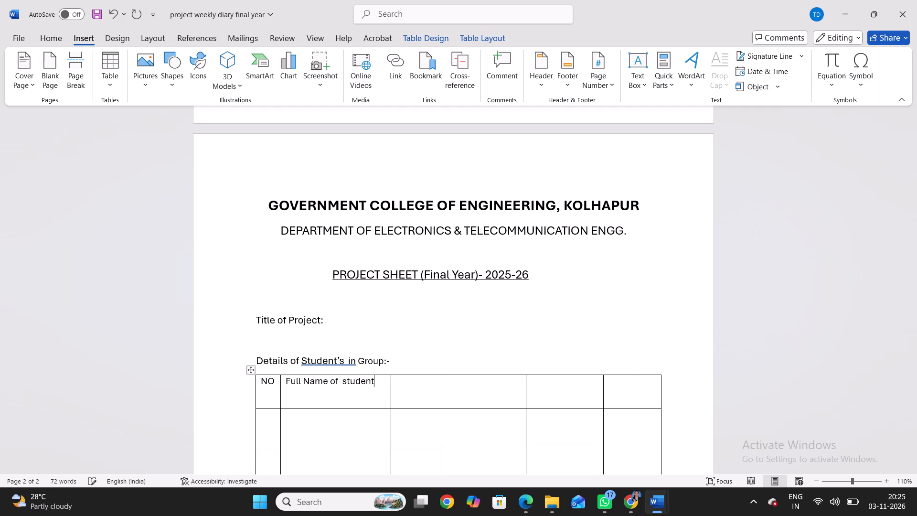
left_click(410, 384)
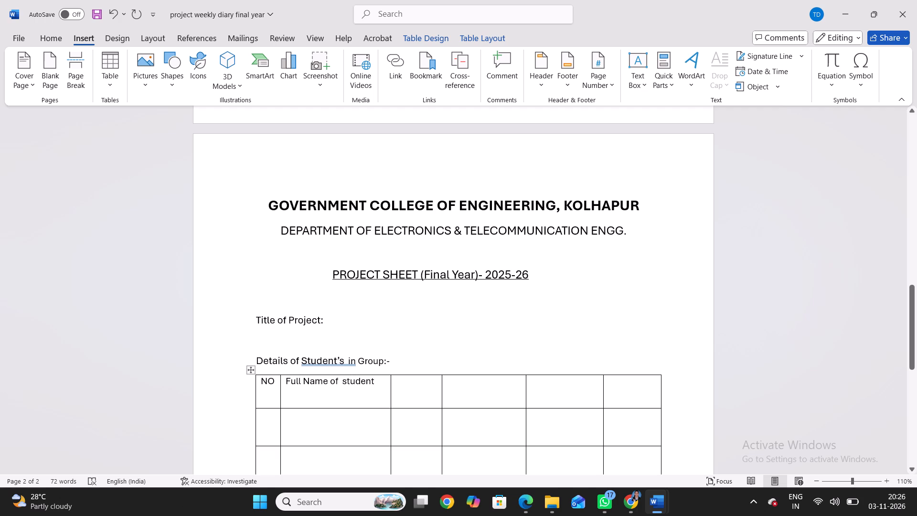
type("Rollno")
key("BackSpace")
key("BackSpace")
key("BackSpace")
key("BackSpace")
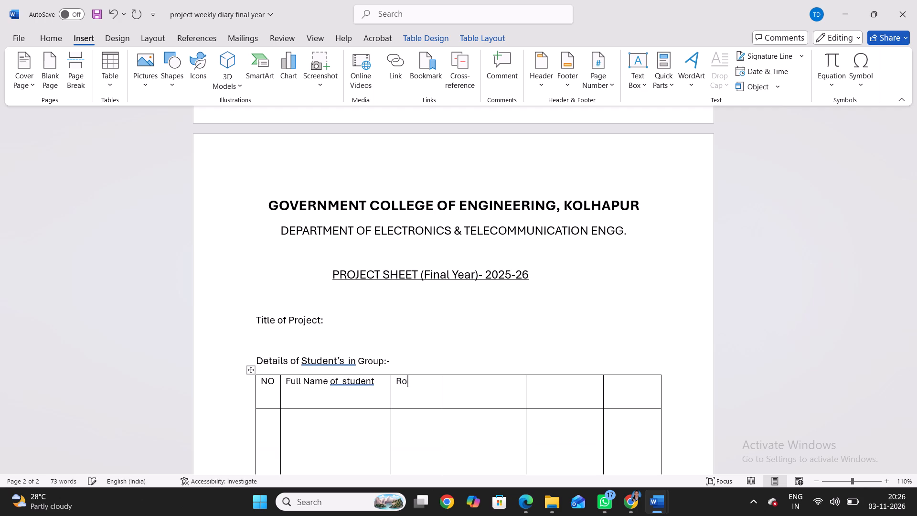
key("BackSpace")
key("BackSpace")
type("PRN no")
left_click(451, 386)
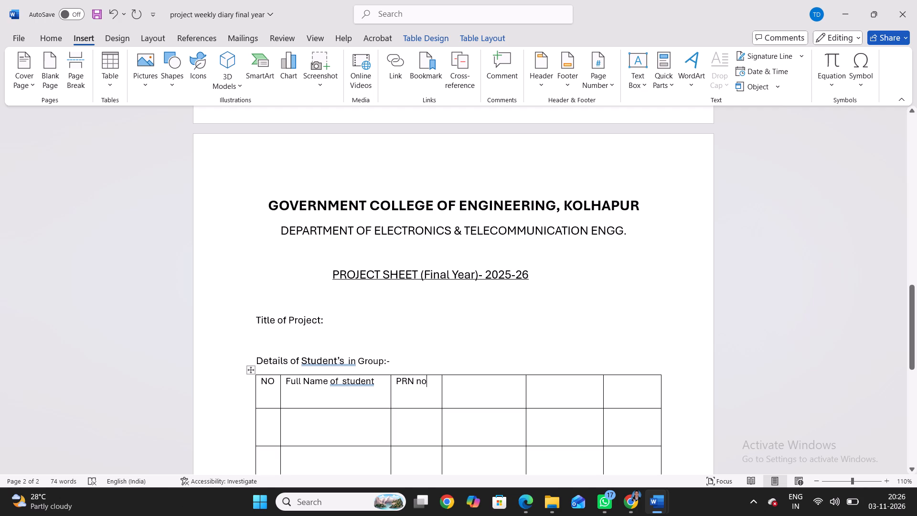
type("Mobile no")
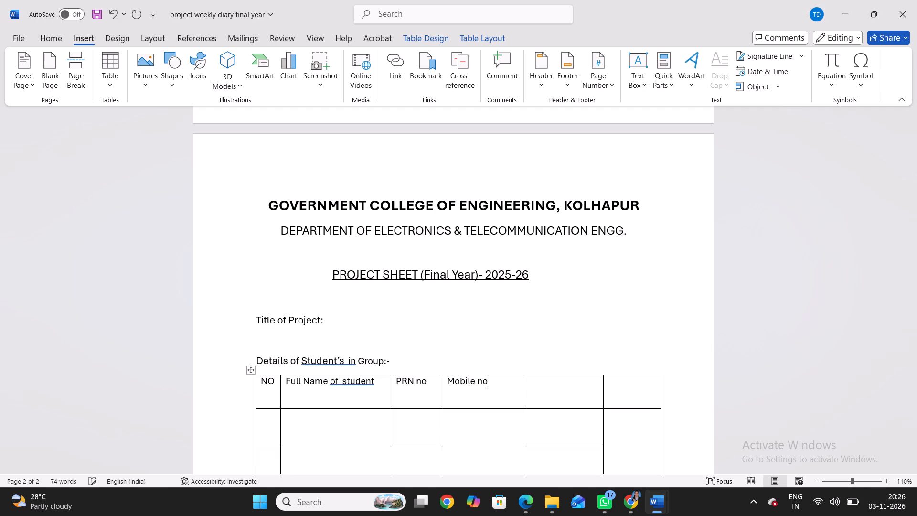
left_click(539, 387)
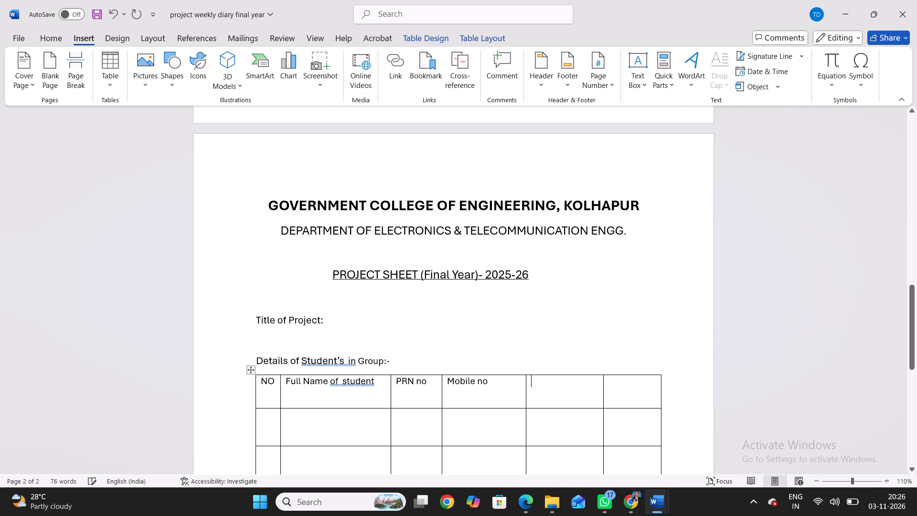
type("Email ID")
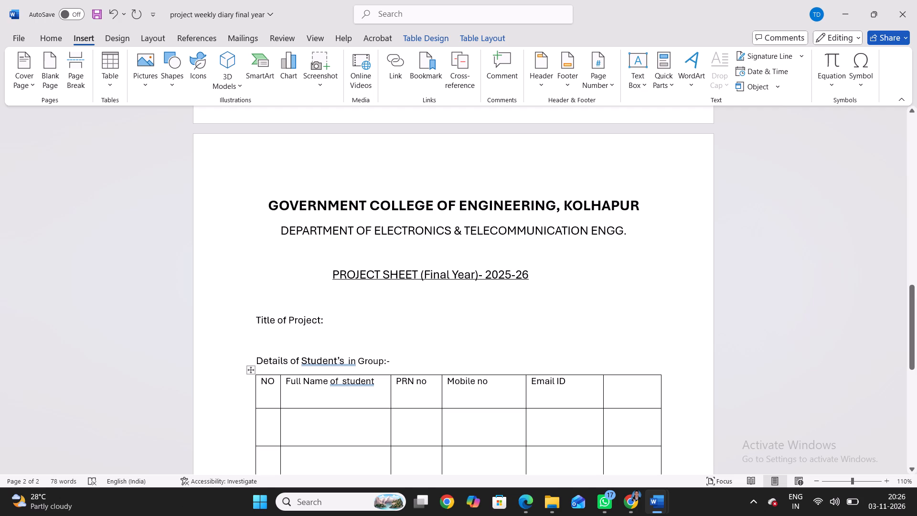
left_click(622, 387)
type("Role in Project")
Apply the suggested spacing correction "of student" in the table's second column heading.
scroll(622, 387, "down", 1)
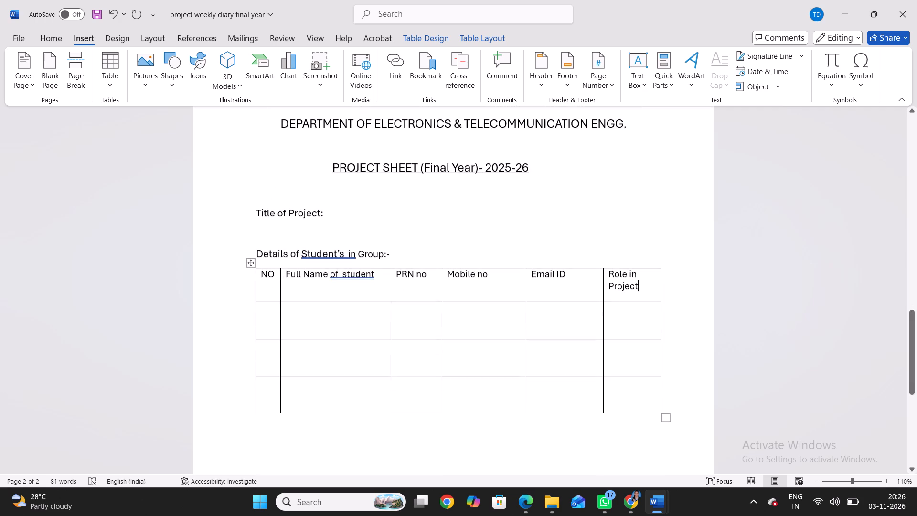
right_click(339, 276)
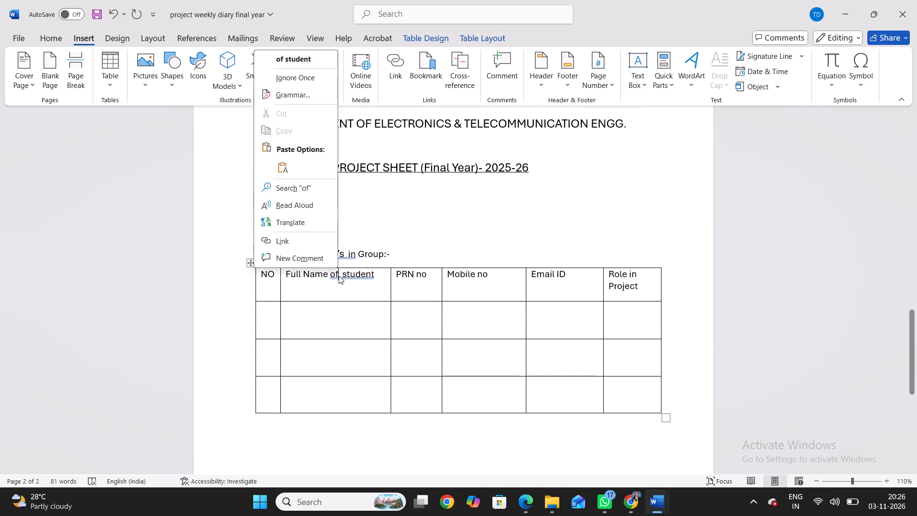
left_click(306, 54)
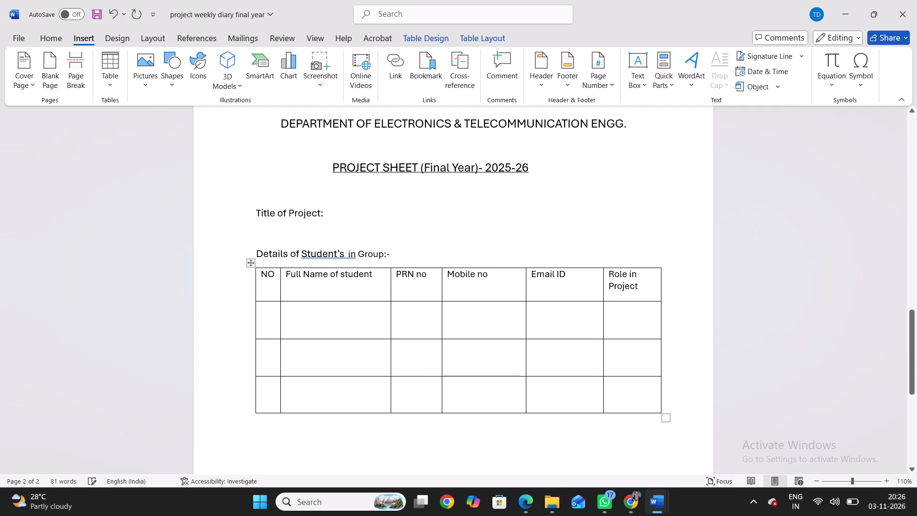
Apply the suggested spacing corrections in the line above the table so it reads "Details of Student's in Group: -".
right_click(320, 252)
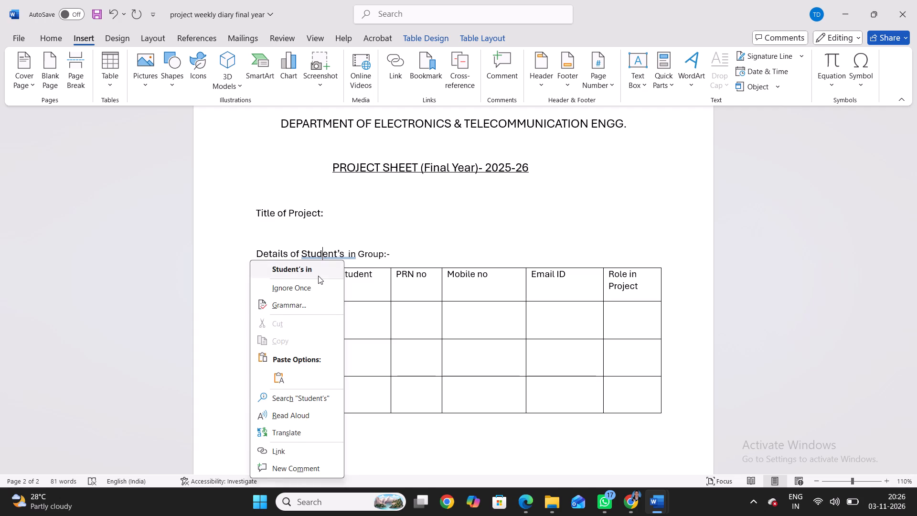
left_click(318, 276)
left_click(375, 254)
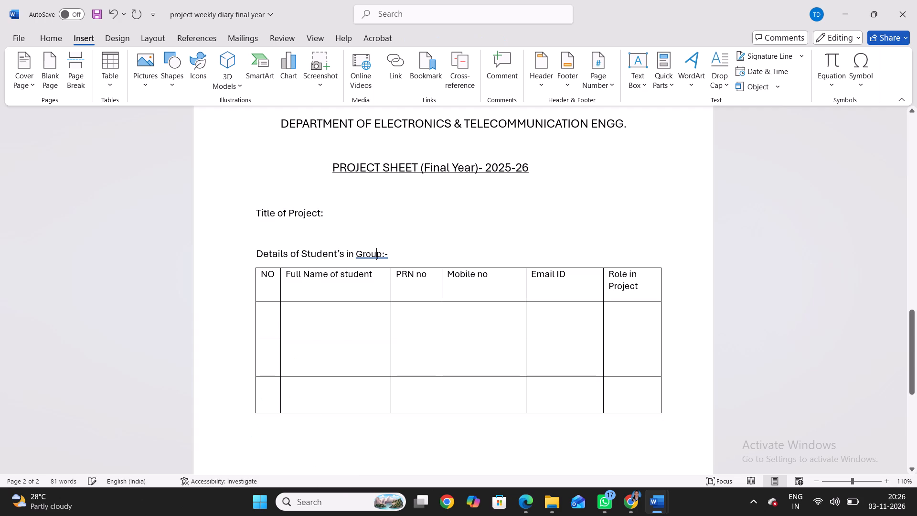
right_click(375, 254)
left_click(361, 270)
Reduce the height of the table's heading row to fit its two-line text closely.
left_click_drag(292, 301, 292, 295)
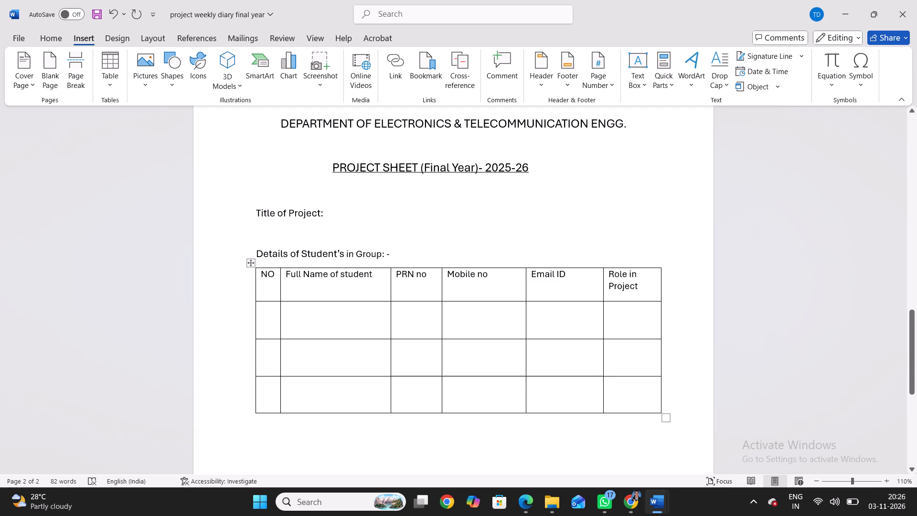
left_click_drag(292, 295, 292, 290)
left_click_drag(292, 302, 292, 290)
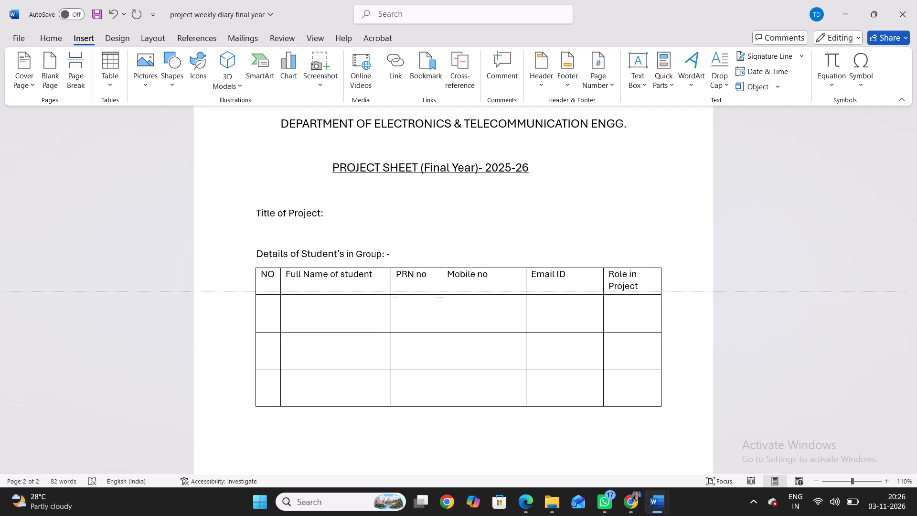
left_click_drag(292, 290, 293, 294)
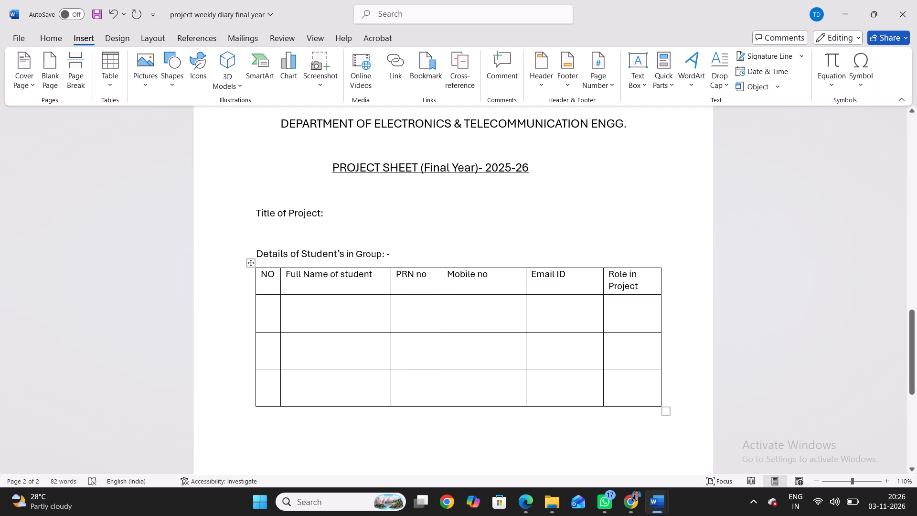
Add a hyphen after the colon in the "Title of Project:" line.
scroll(422, 220, "right", 2)
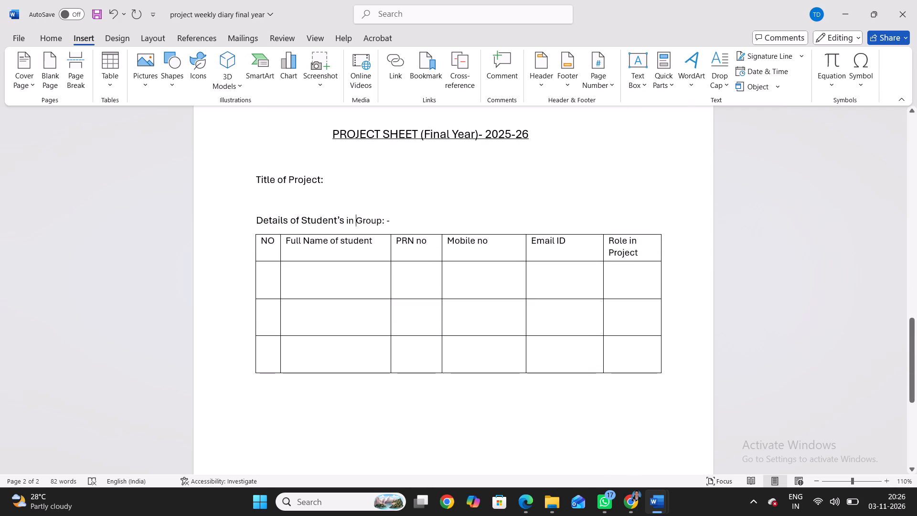
left_click(329, 178)
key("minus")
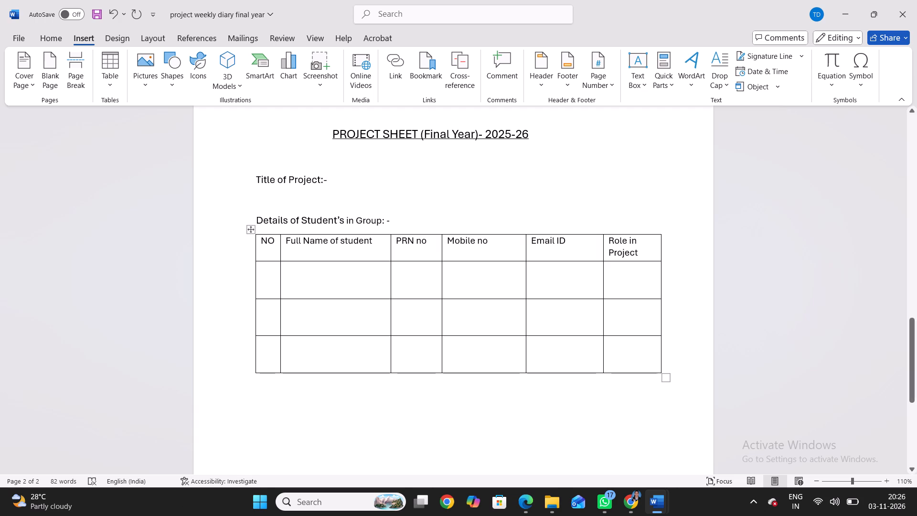
Number the three rows below the headings 1., 2. and 3. in the table's NO column.
left_click(269, 275)
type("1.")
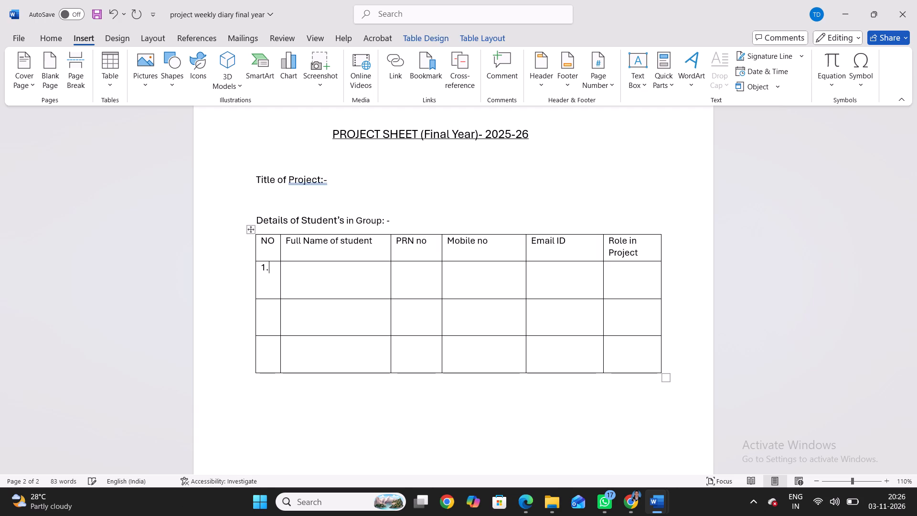
left_click(261, 315)
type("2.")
left_click(259, 350)
left_click(265, 351)
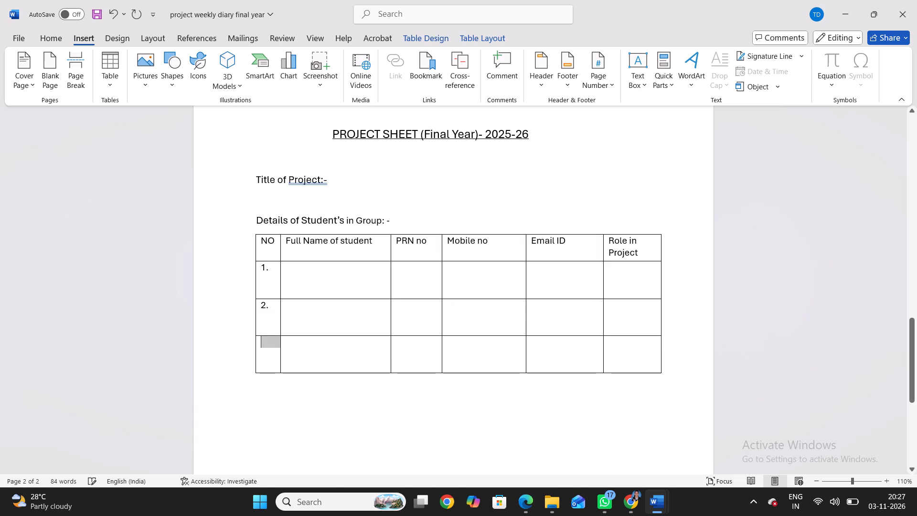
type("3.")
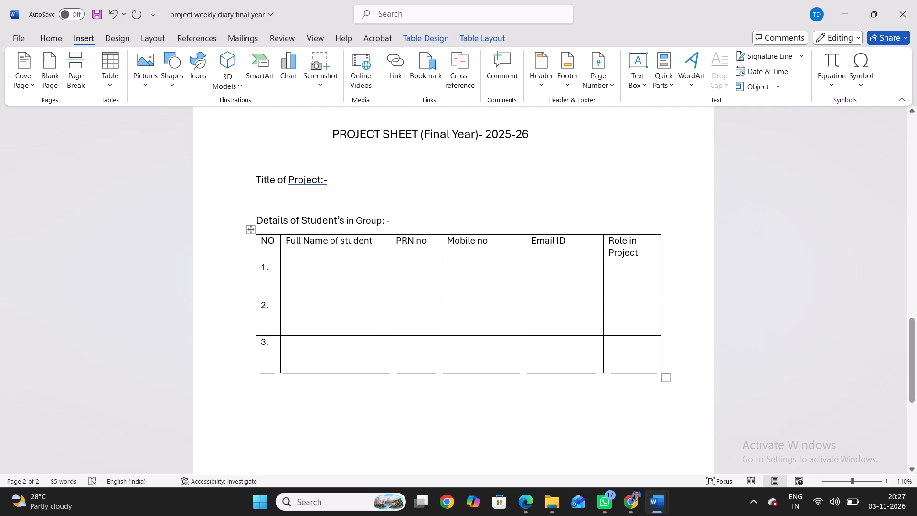
Enter the three students' full names in rows 1, 2 and 3 of the table's Full Name of student column.
left_click(295, 345)
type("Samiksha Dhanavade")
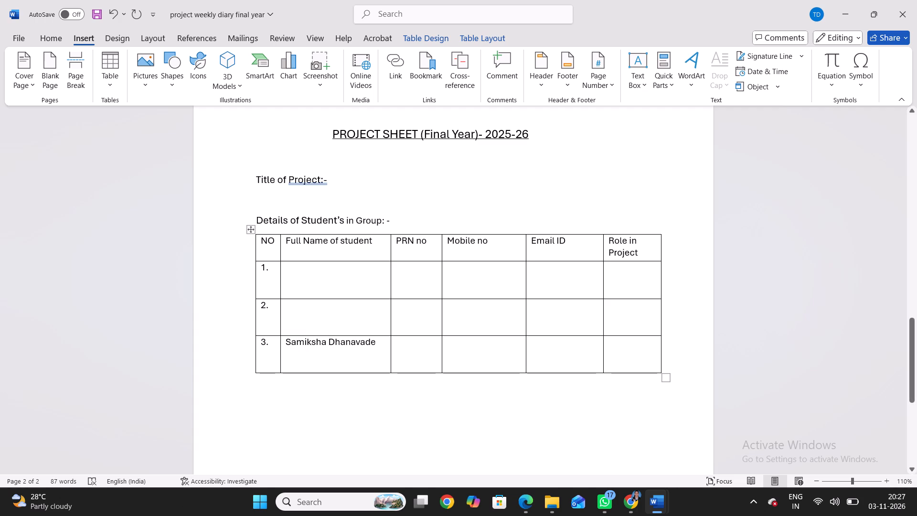
left_click(298, 279)
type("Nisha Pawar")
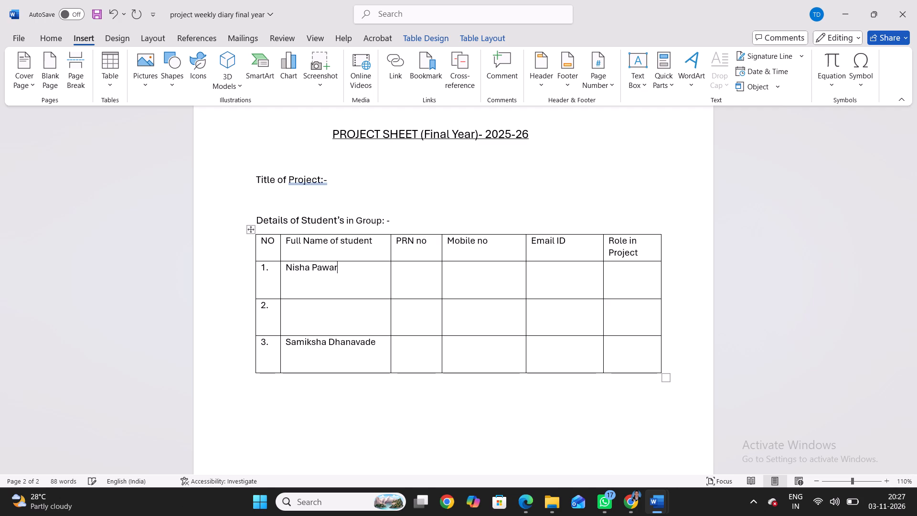
left_click(291, 316)
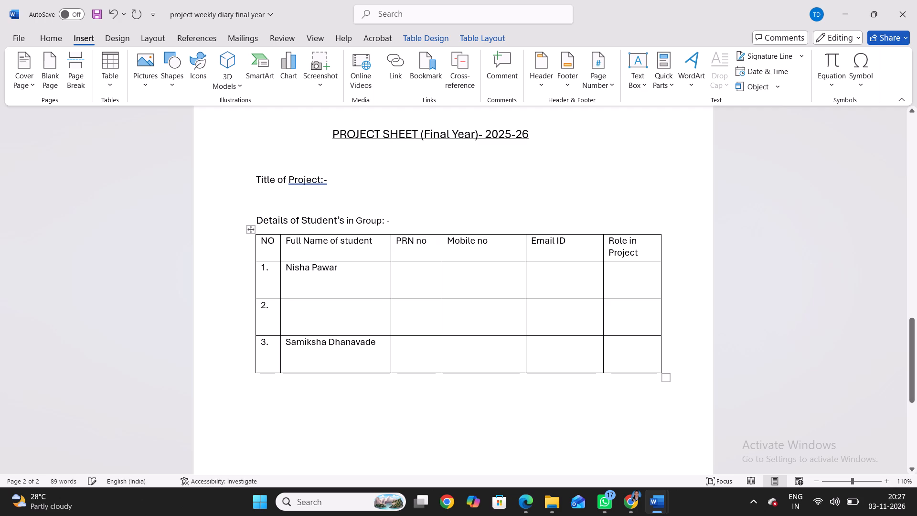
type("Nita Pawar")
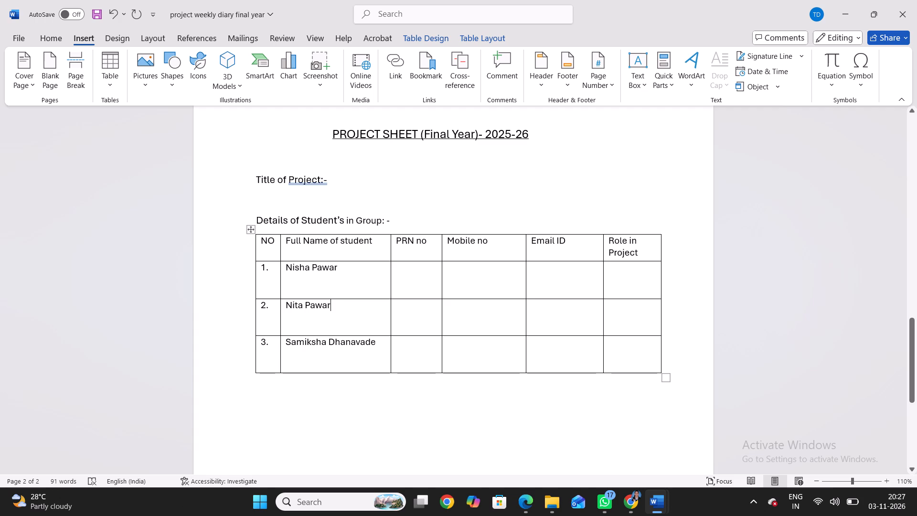
Widen the PRN no column by moving its border with the Full Name of student column, so the heading "Full Name of student" wraps onto two lines.
left_click(407, 269)
left_click(402, 344)
left_click_drag(391, 322, 384, 322)
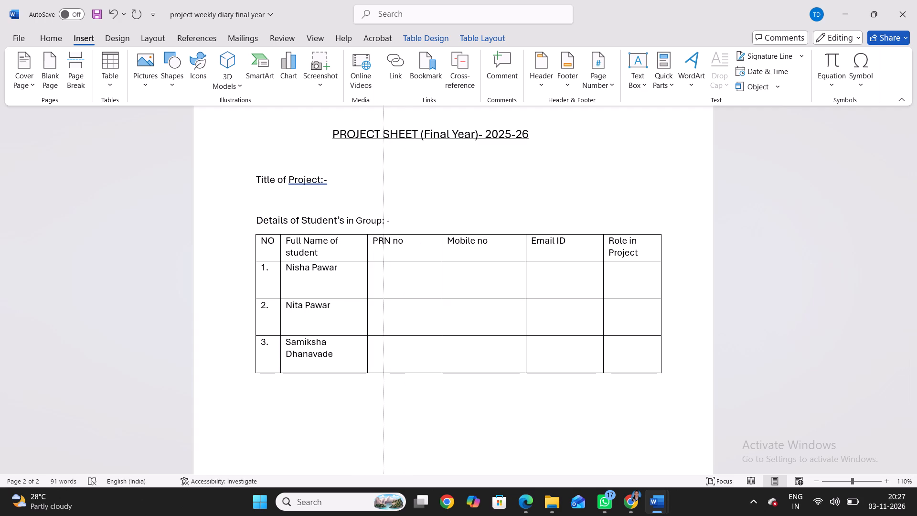
left_click_drag(384, 322, 369, 323)
Enter each student's PRN number in the table's PRN no column, filling rows 1 and 3 before row 2.
left_click(372, 272)
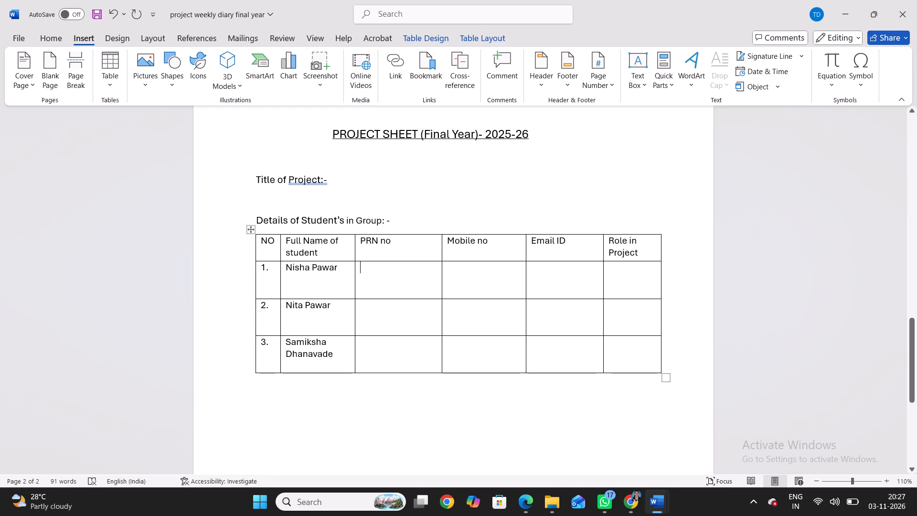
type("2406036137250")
left_click(377, 353)
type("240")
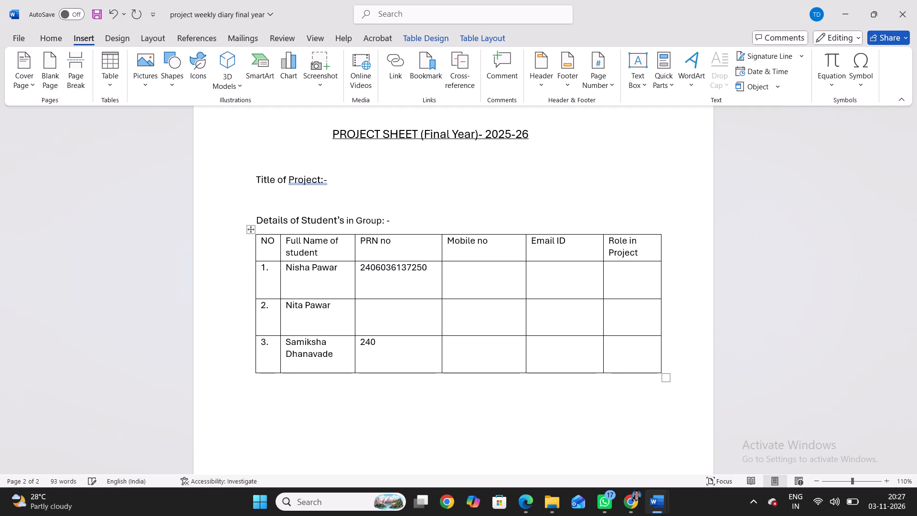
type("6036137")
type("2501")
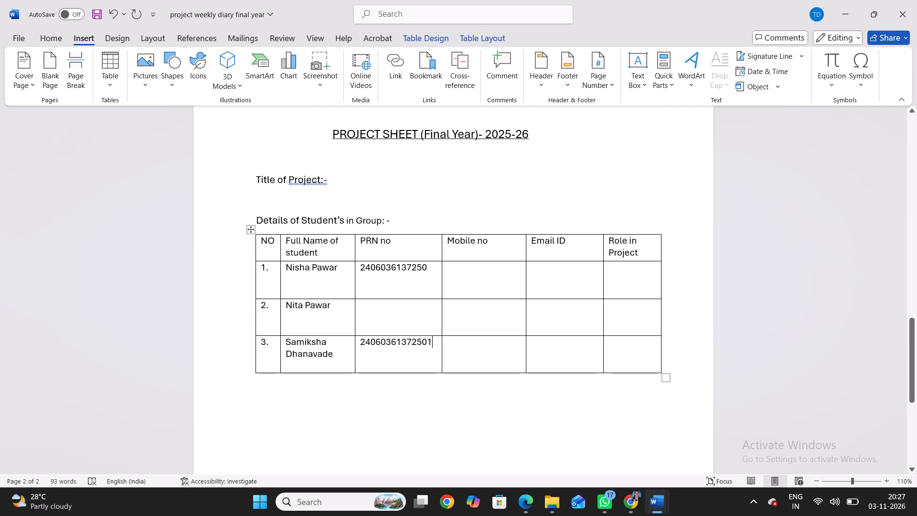
left_click(361, 312)
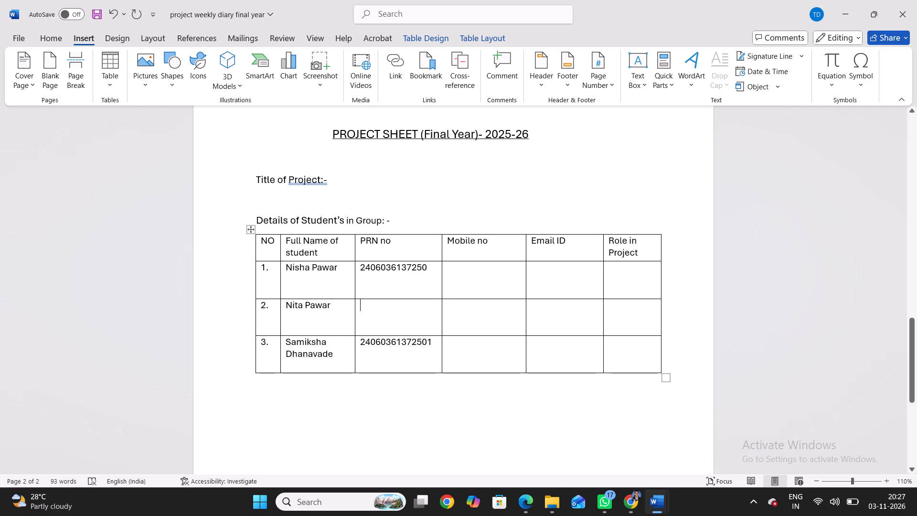
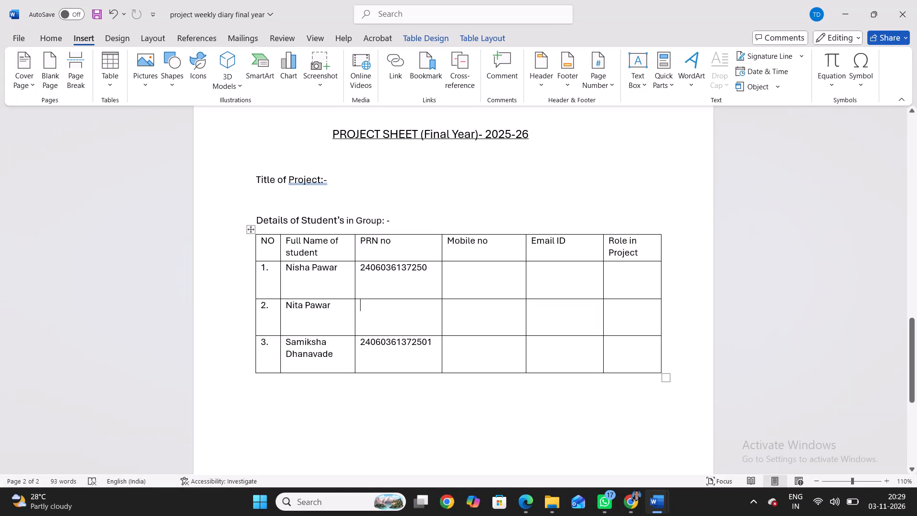
Add the missing last digit to the PRN number in row 1 and enter the second student's PRN number in row 2.
left_click(428, 269)
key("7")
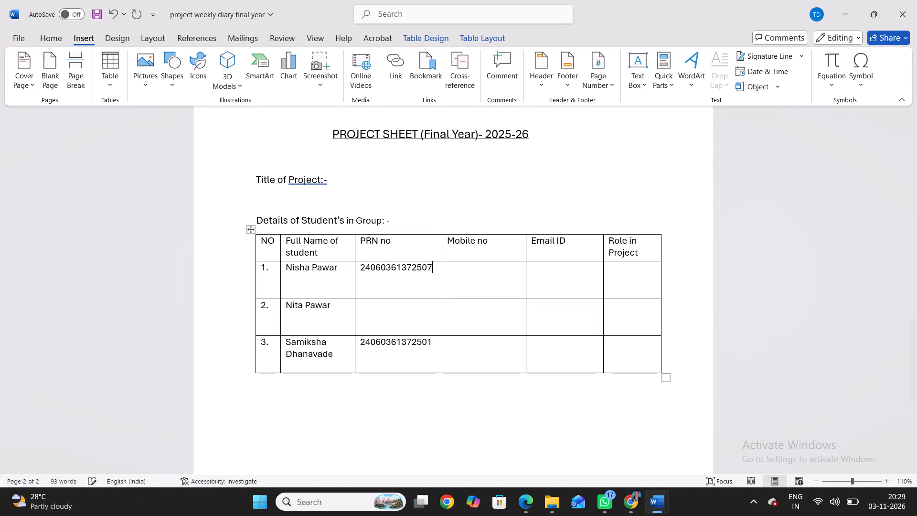
left_click(369, 304)
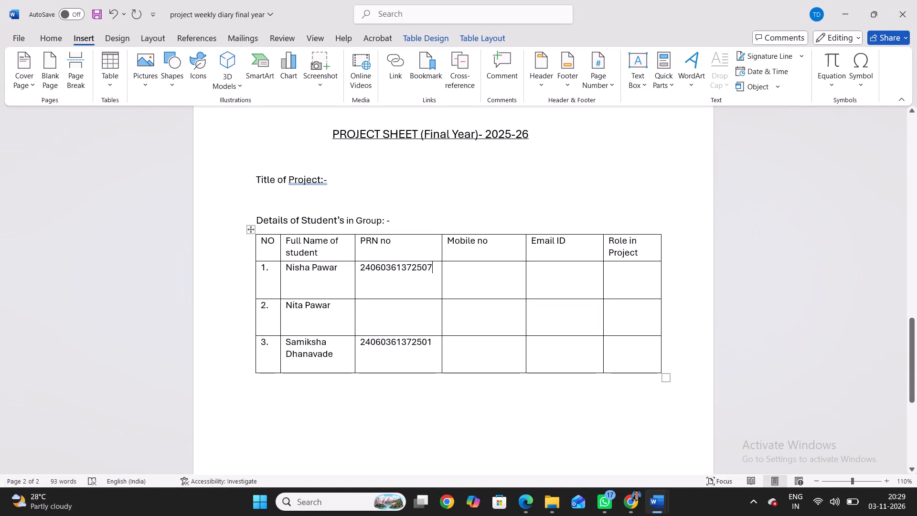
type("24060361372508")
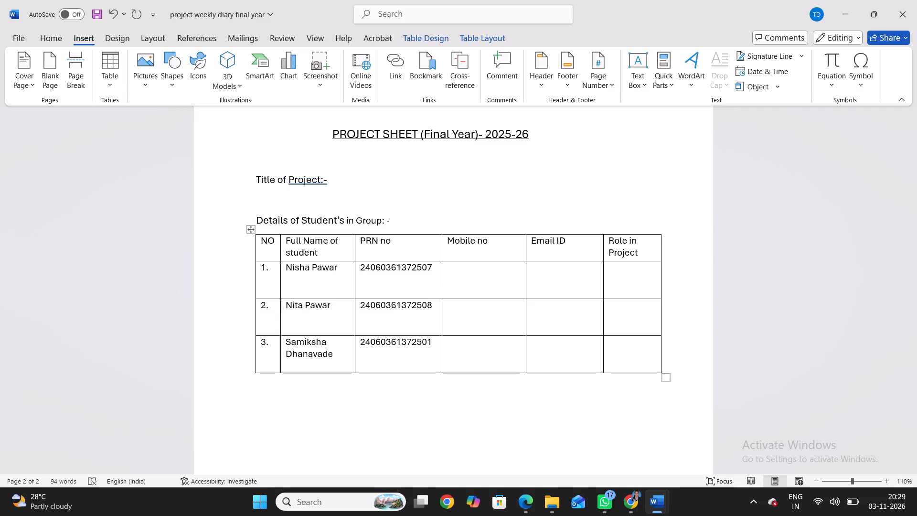
Begin filling the table's Mobile no column at the first student's row.
left_click(457, 269)
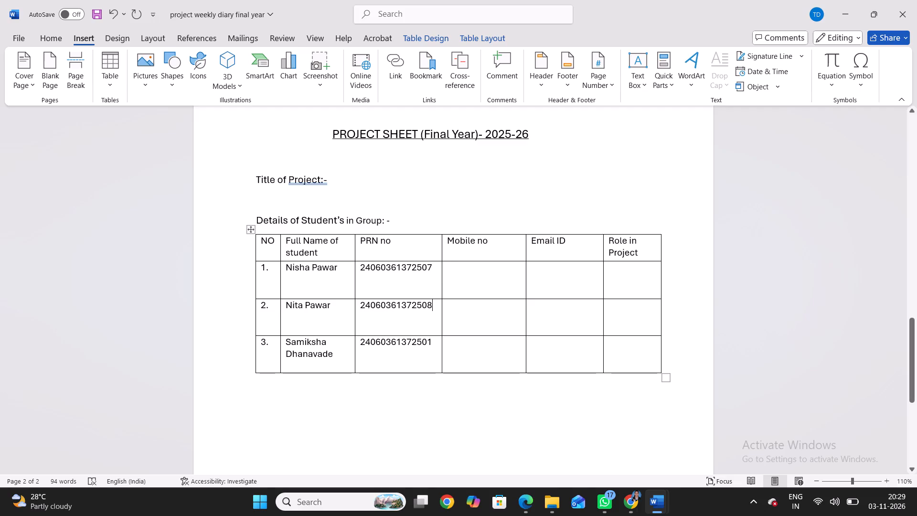
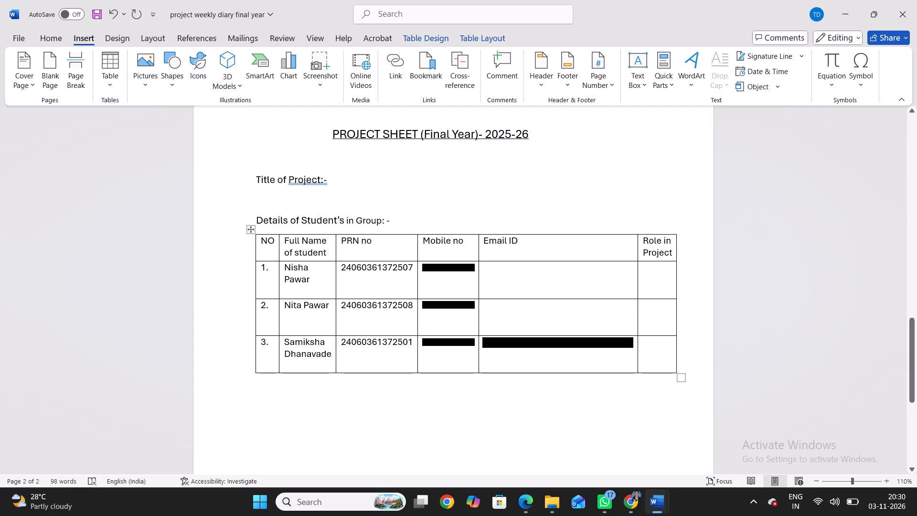
Delete the Role in Project column from the student details table.
left_click(640, 289)
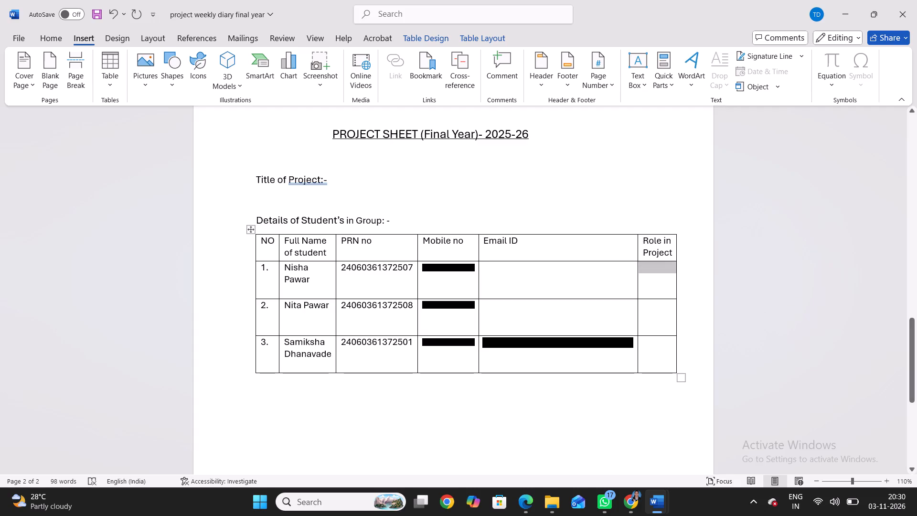
left_click(642, 322)
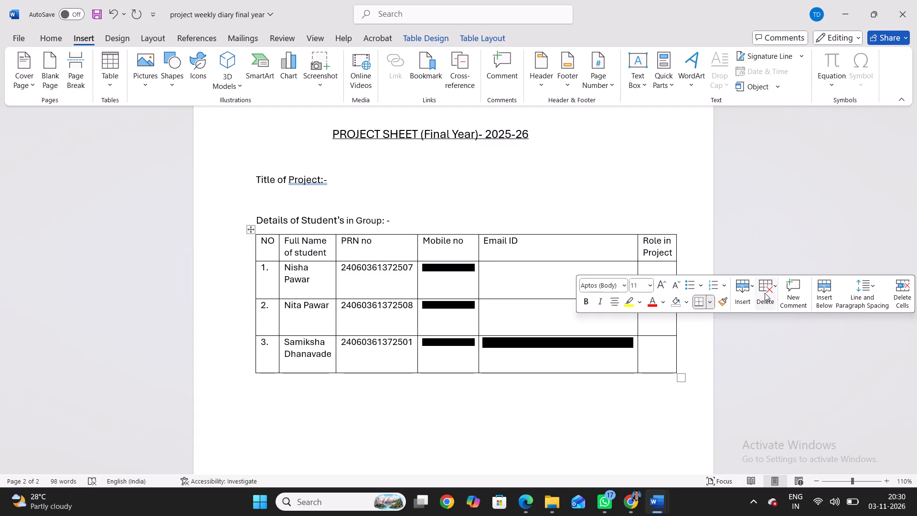
left_click(765, 293)
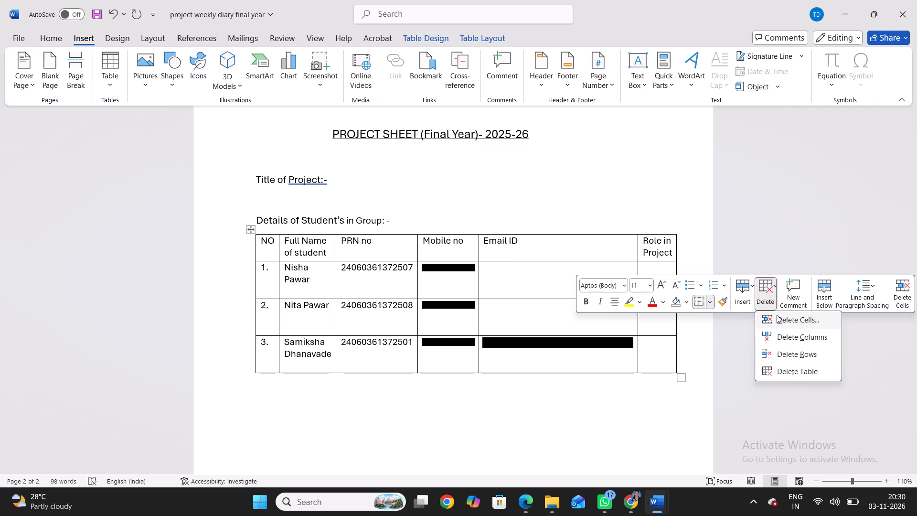
left_click(779, 336)
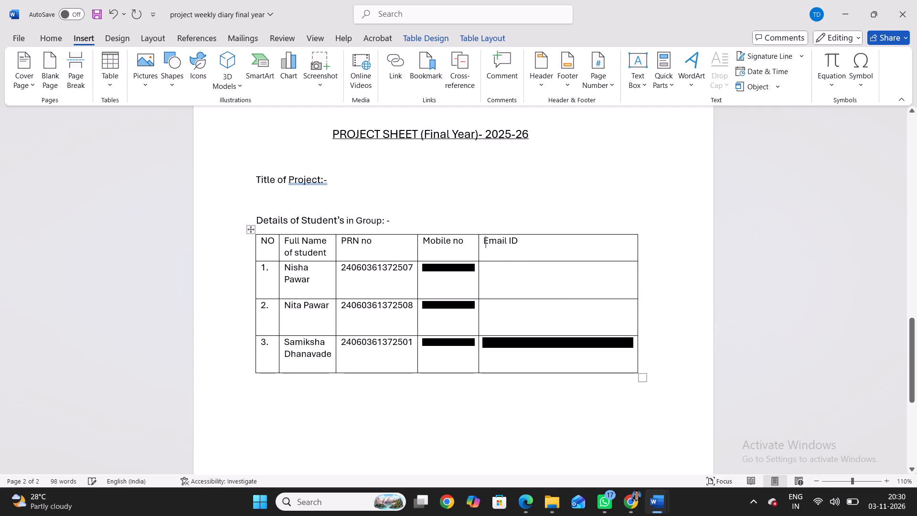
Widen the whole student details table to roughly the width it had before the column was removed.
left_click(504, 311)
left_click_drag(645, 381, 680, 376)
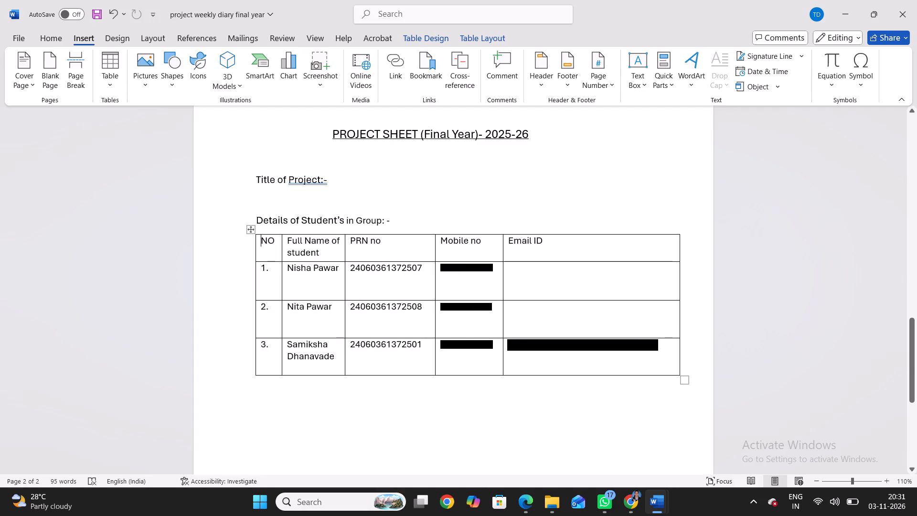
Replace the first letter of the email address in row 3 with a lowercase s.
left_click(520, 307)
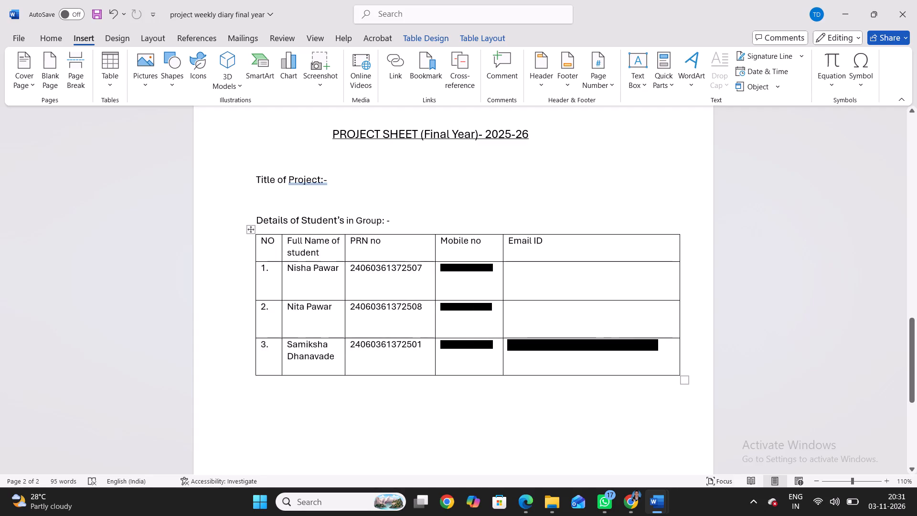
left_click(513, 345)
key("BackSpace")
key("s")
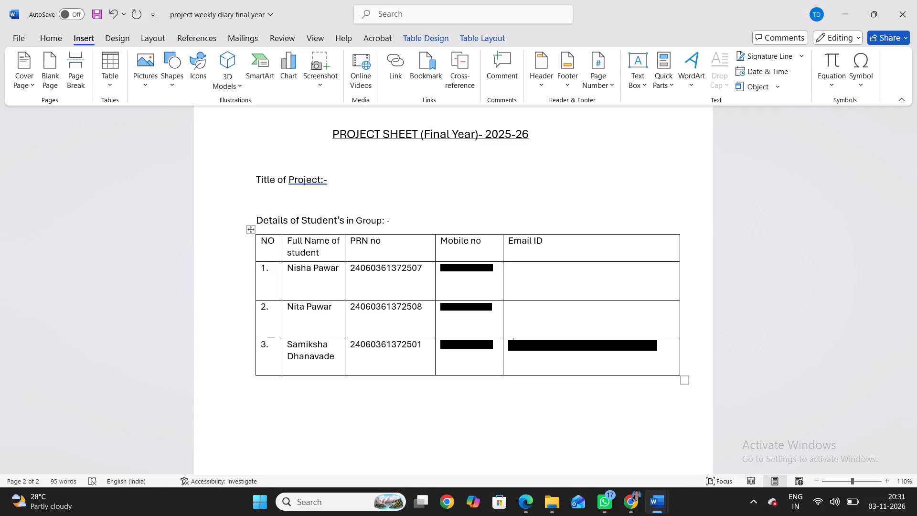
Insert page numbers at the bottom of the page in the Plain Number 2 style and close the footer.
scroll(513, 345, "down", 2, "ctrl")
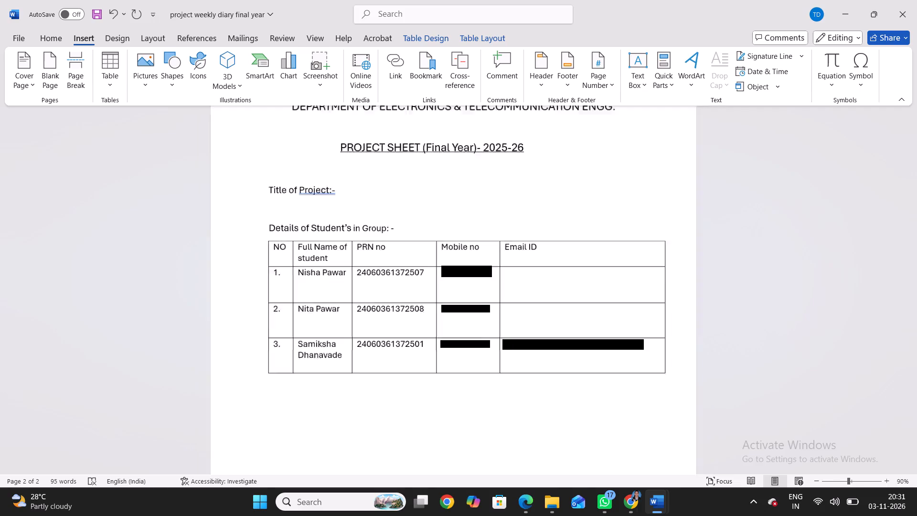
scroll(513, 345, "down", 3, "ctrl")
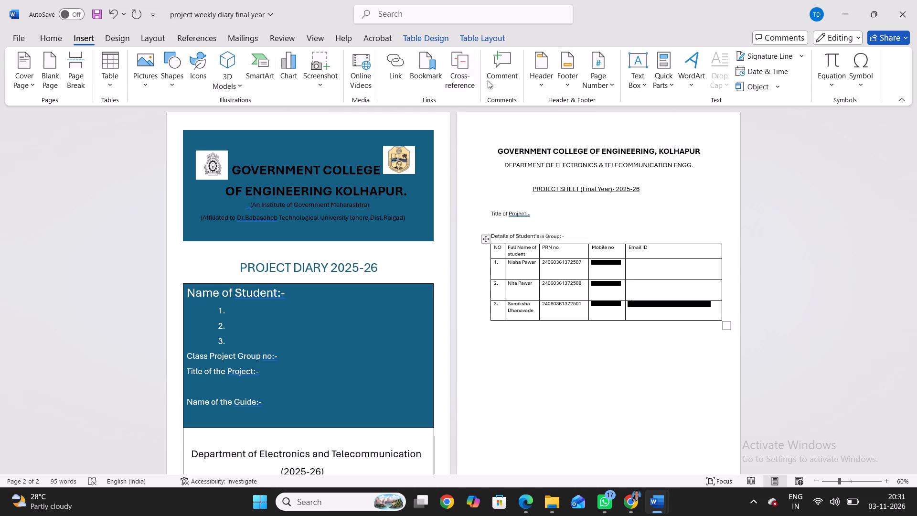
left_click(612, 77)
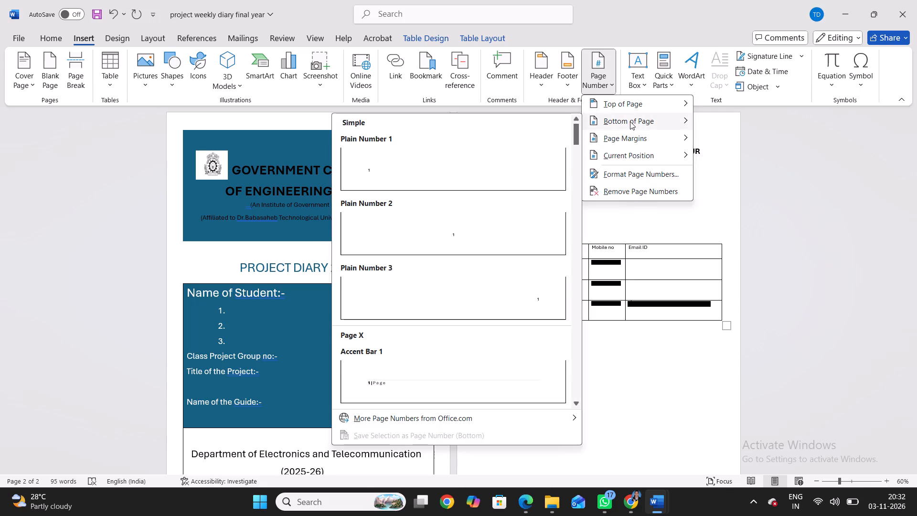
left_click(460, 237)
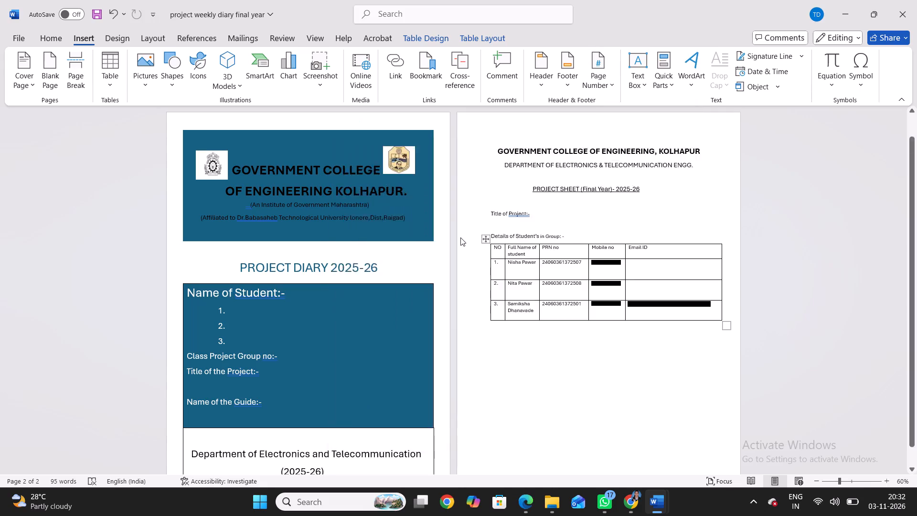
left_click(516, 310)
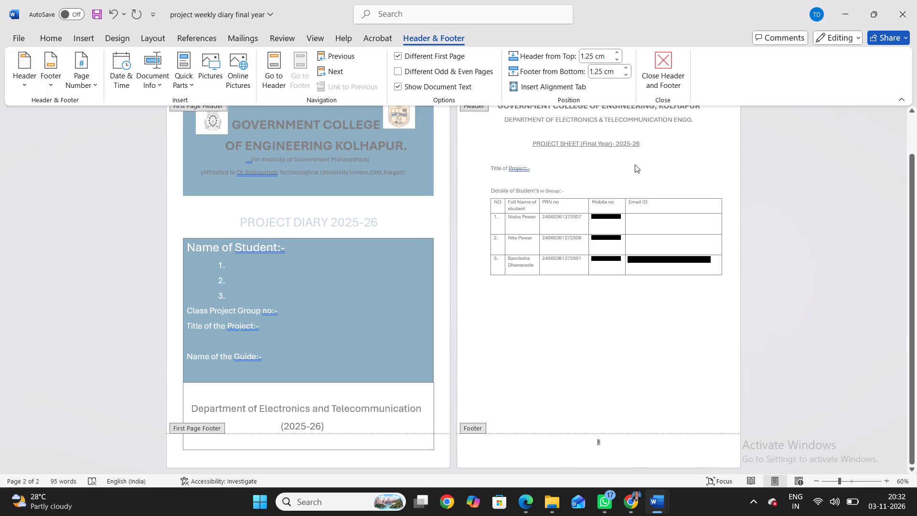
left_click(663, 80)
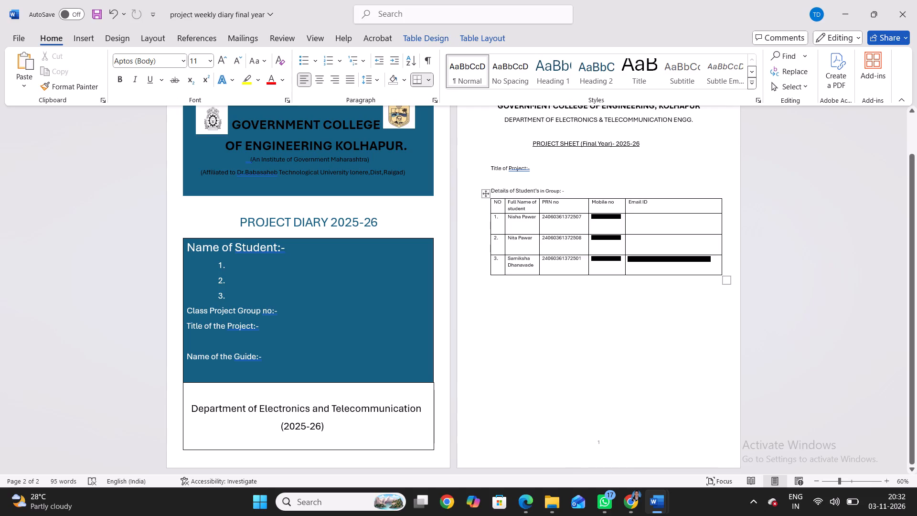
Add a blank line after the Title of Project line, after the Details of Student's in Group line, and below the table.
left_click(539, 166)
key("Return")
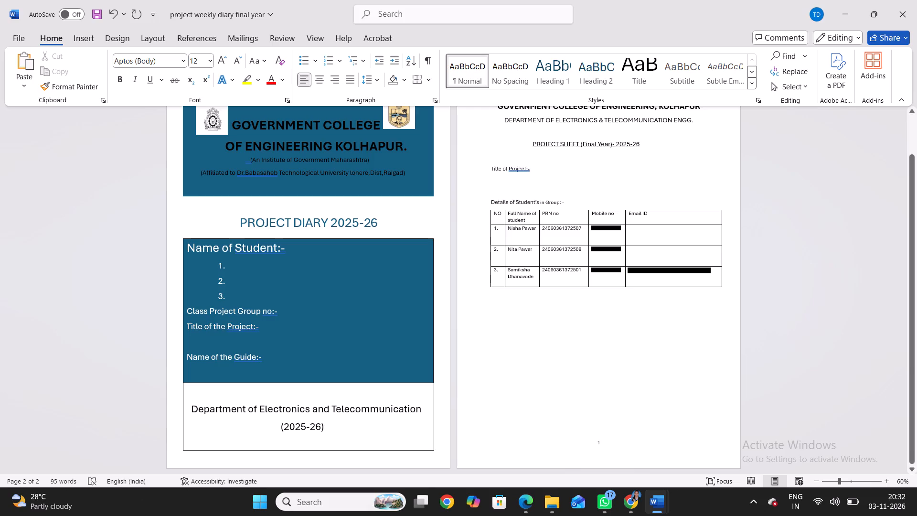
scroll(569, 203, "up", 1)
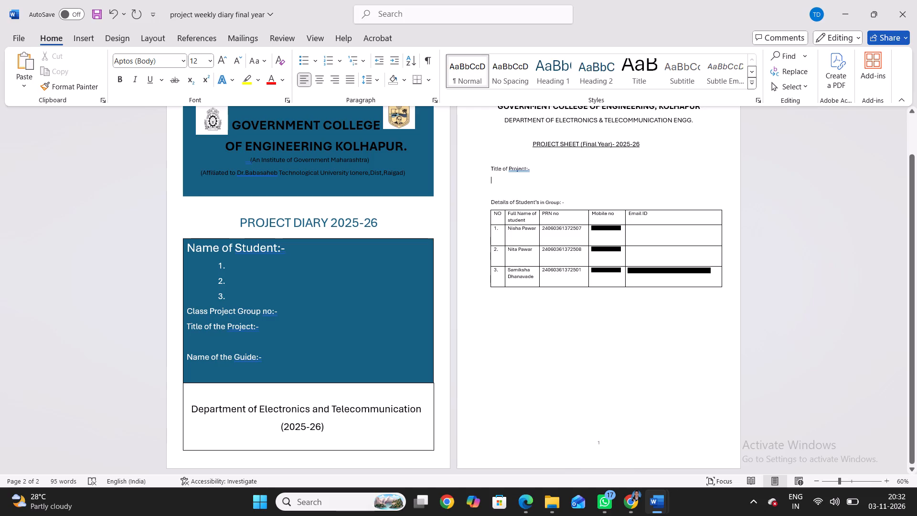
left_click(567, 203)
key("Return")
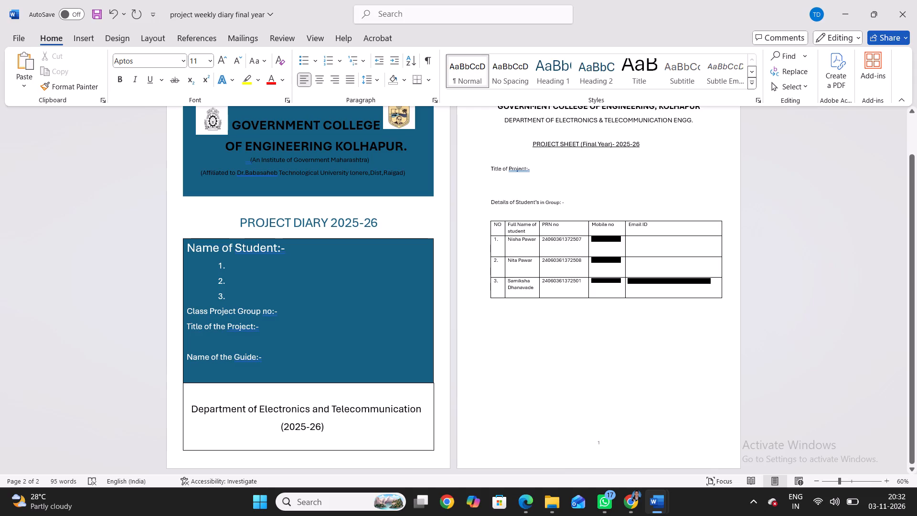
scroll(654, 331, "down", 1)
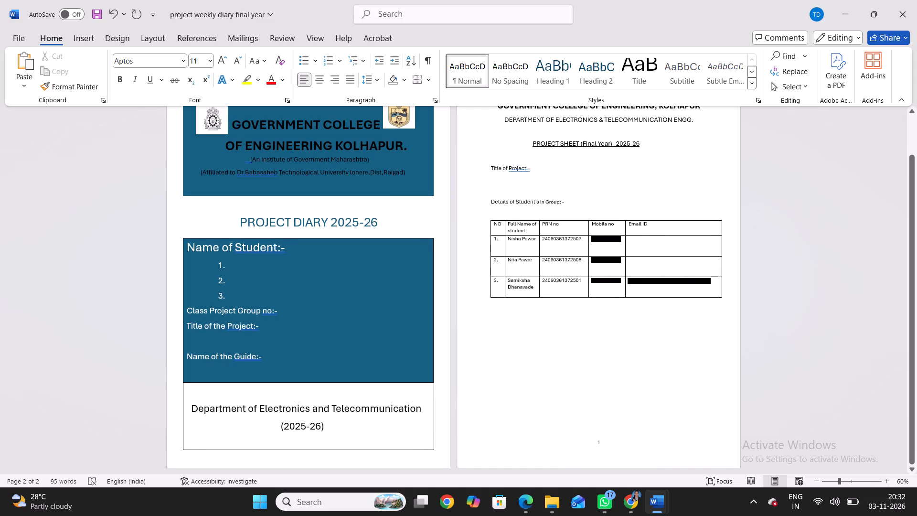
scroll(654, 331, "down", 1)
left_click(518, 324)
key("Return")
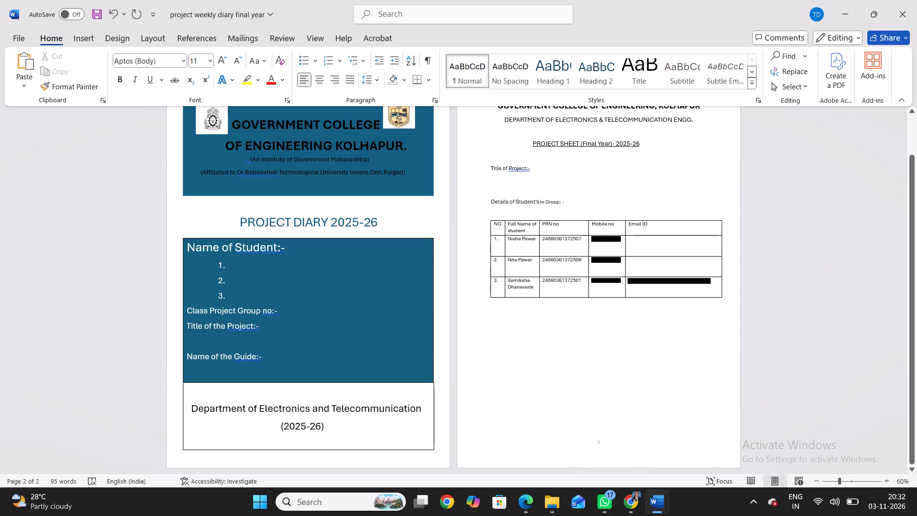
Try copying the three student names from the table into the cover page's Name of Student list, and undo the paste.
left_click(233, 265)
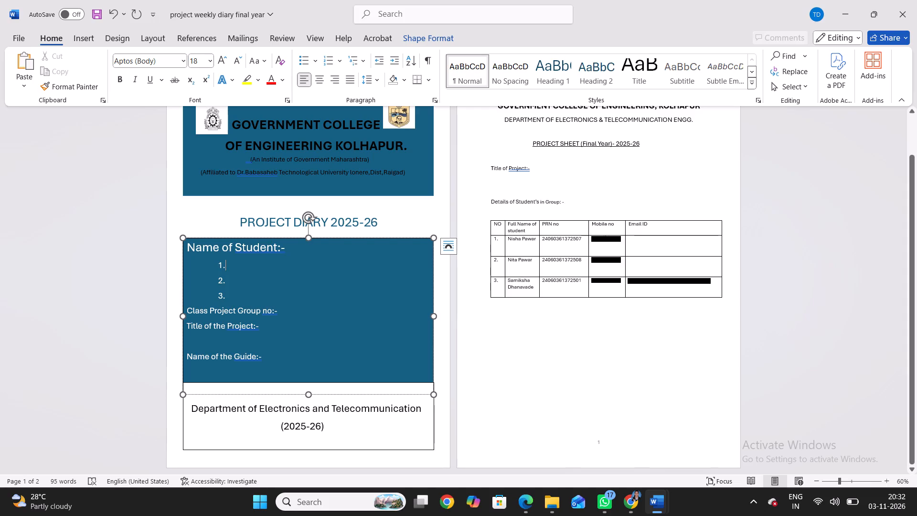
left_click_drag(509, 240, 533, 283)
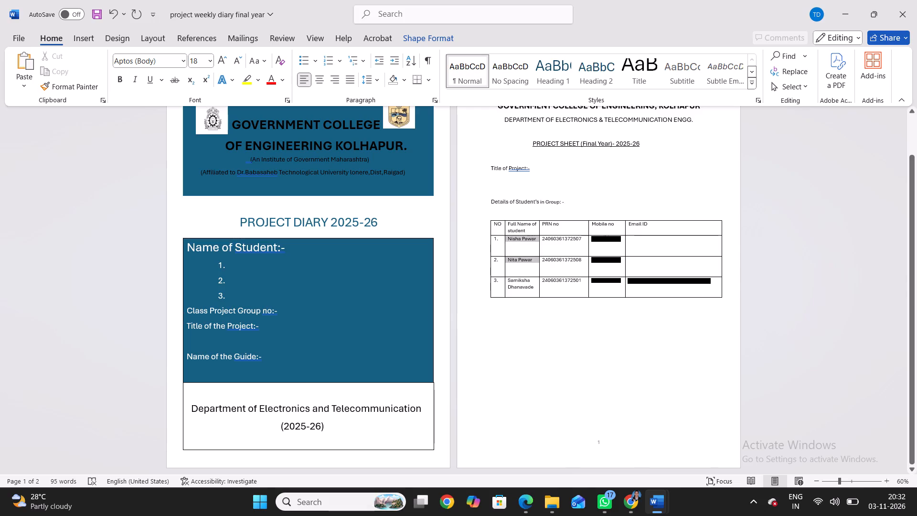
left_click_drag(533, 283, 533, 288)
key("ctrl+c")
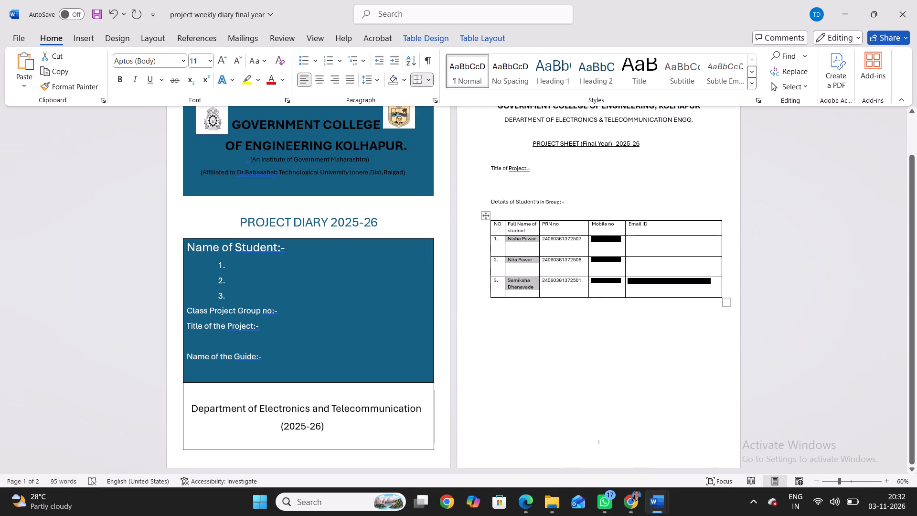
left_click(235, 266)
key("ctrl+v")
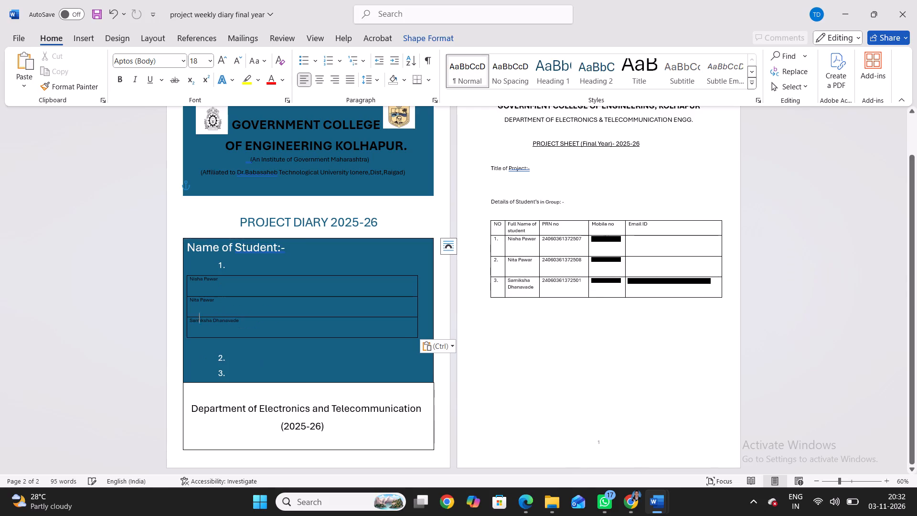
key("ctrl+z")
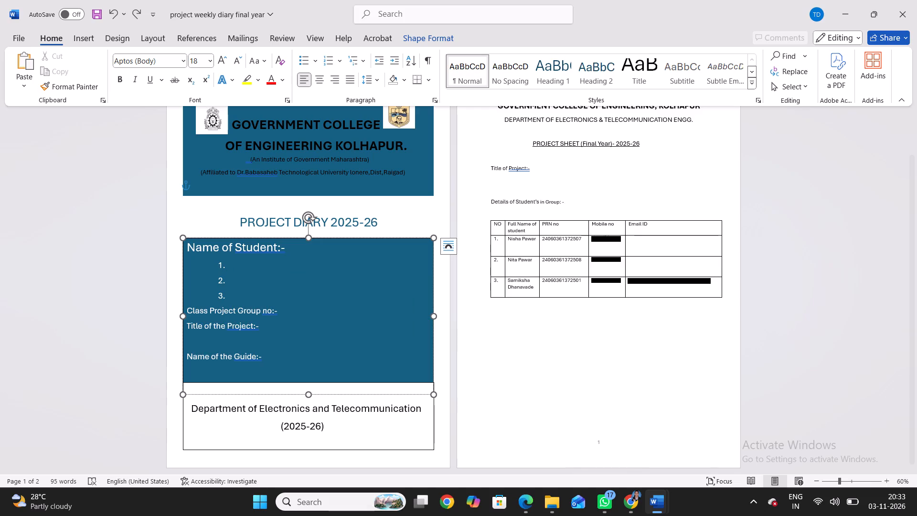
Enter the three students' full names, in table order, as items 1 to 3 under Name of Student on the cover page.
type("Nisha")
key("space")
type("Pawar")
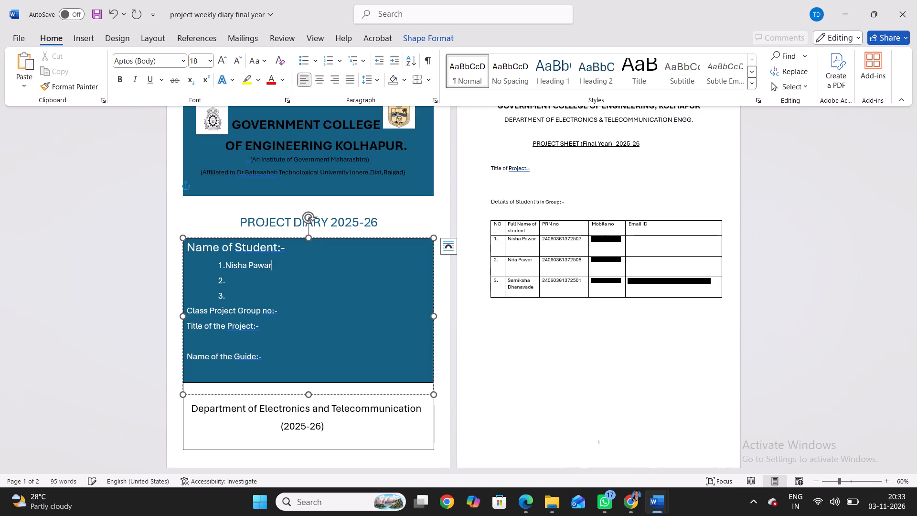
left_click(227, 271)
left_click(231, 277)
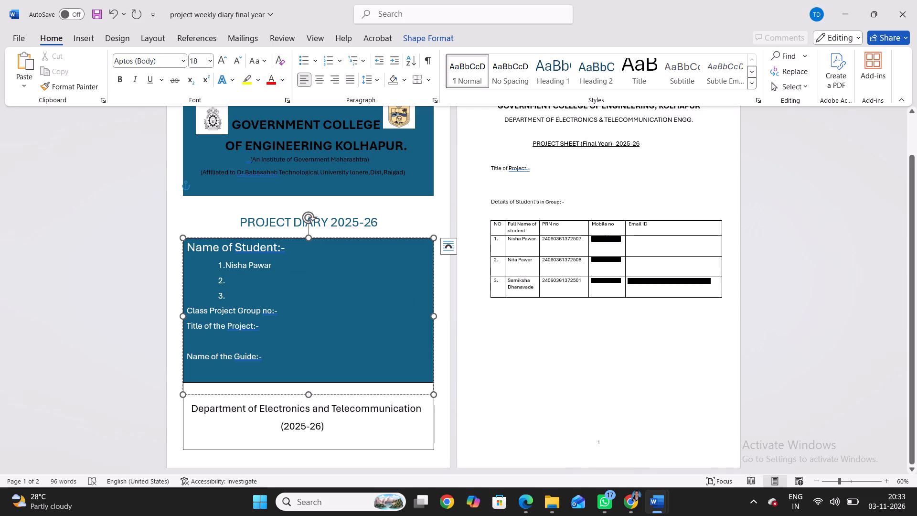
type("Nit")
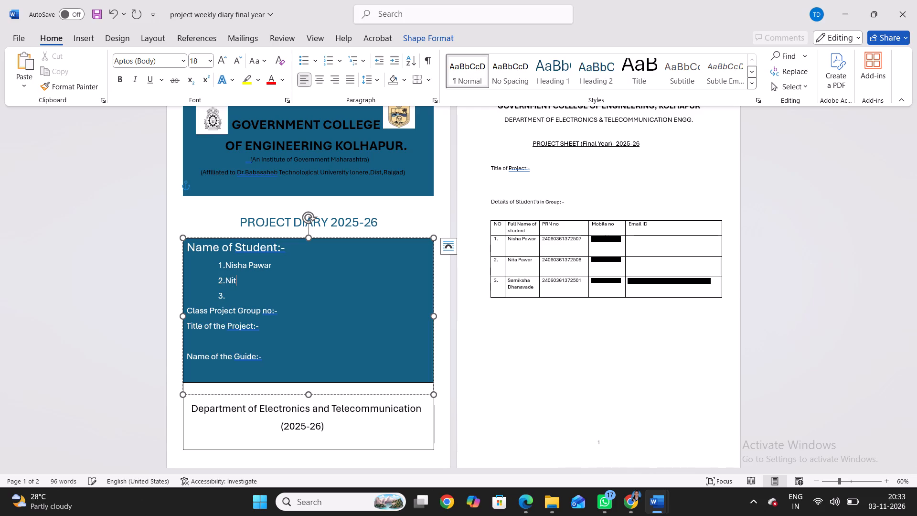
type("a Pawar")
left_click(237, 295)
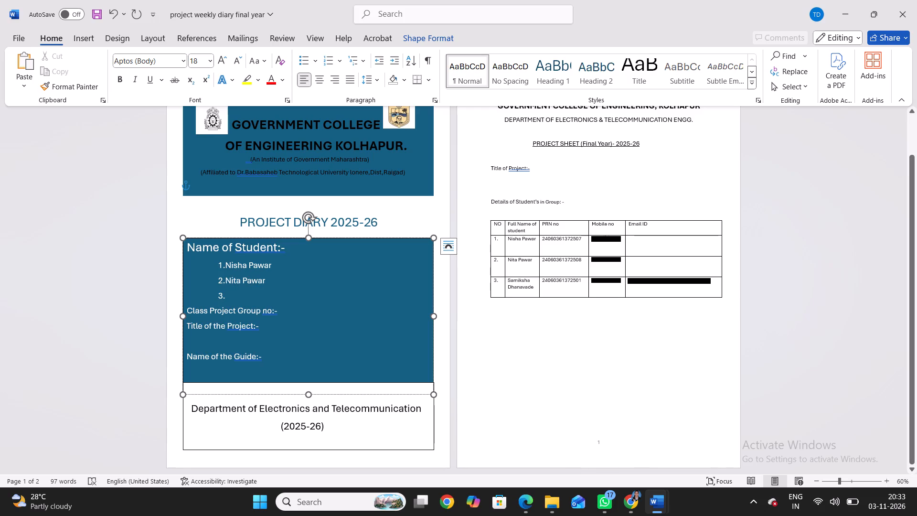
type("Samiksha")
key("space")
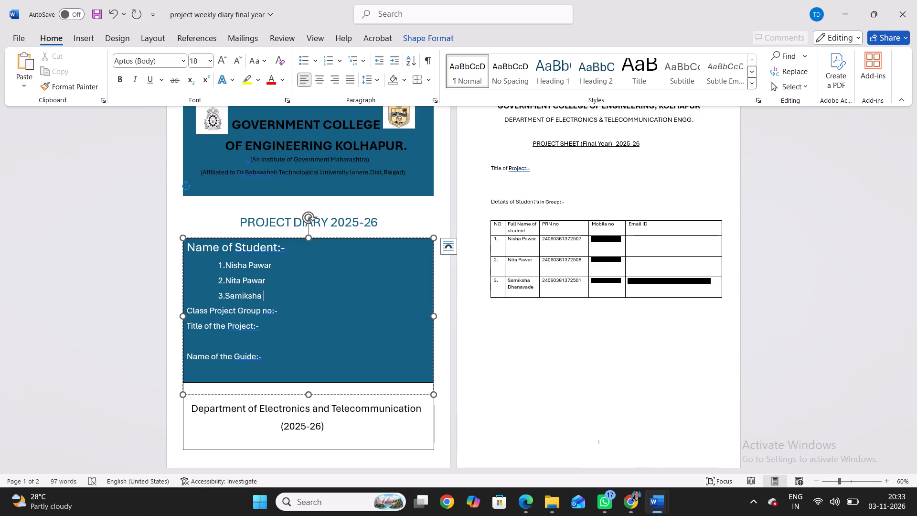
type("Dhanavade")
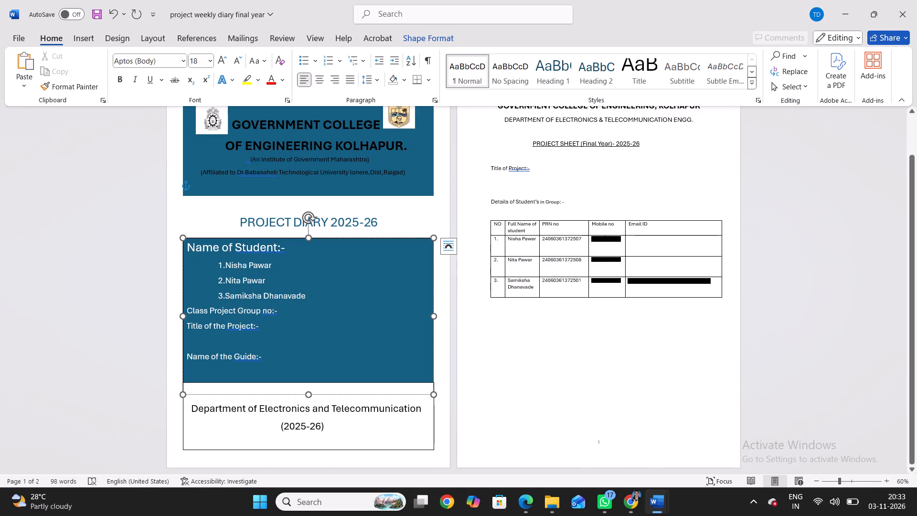
Delete the whole Class Project Group no line from the cover page's student details box, leaving no blank line in its place.
left_click(280, 312)
key("BackSpace")
key("BackSpace")
key("BackSpace")
key("BackSpace")
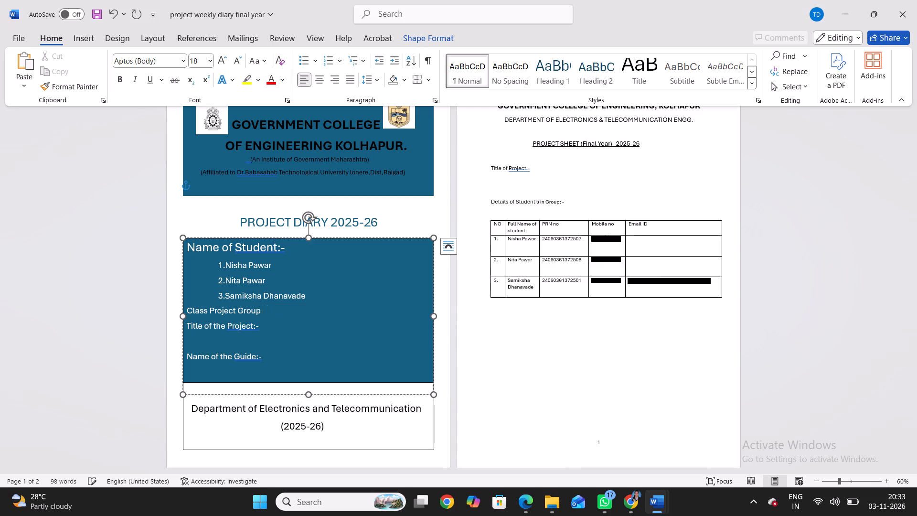
key("BackSpace")
key("BackSpace")
key("BackSpace")
key("BackSpace")
key("BackSpace")
key("BackSpace")
key("BackSpace")
key("BackSpace")
key("BackSpace")
key("BackSpace")
key("BackSpace")
key("BackSpace")
key("BackSpace")
key("BackSpace")
key("BackSpace")
key("BackSpace")
key("BackSpace")
key("BackSpace")
key("BackSpace")
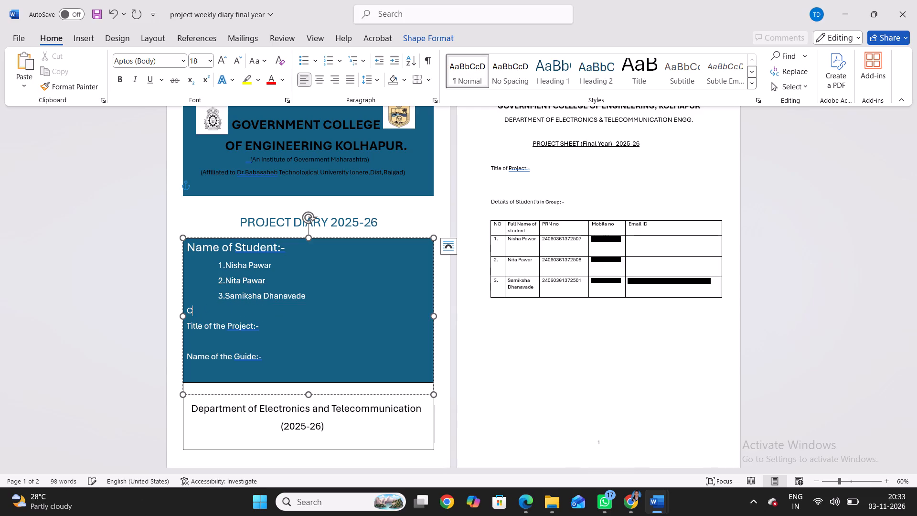
key("BackSpace")
key("BackSpace")
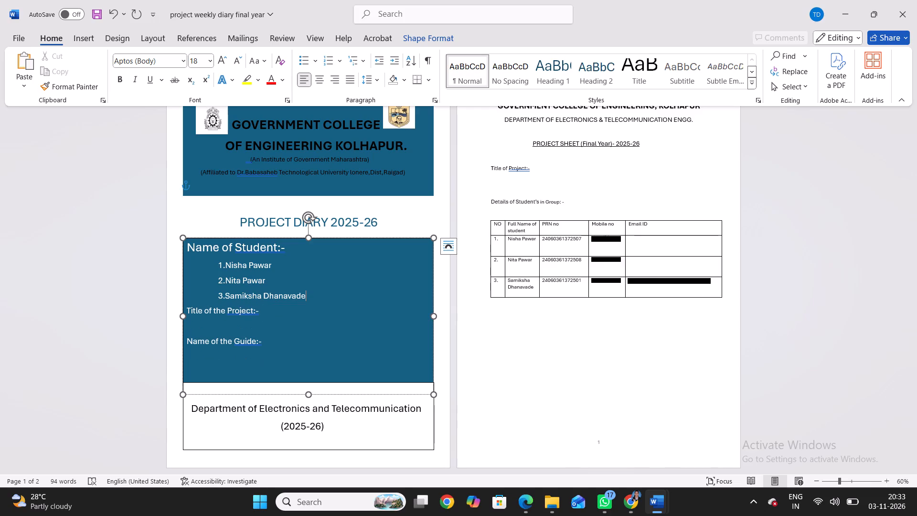
Place the text cursor at the end of the Name of the Guide line on the cover page.
left_click(270, 342)
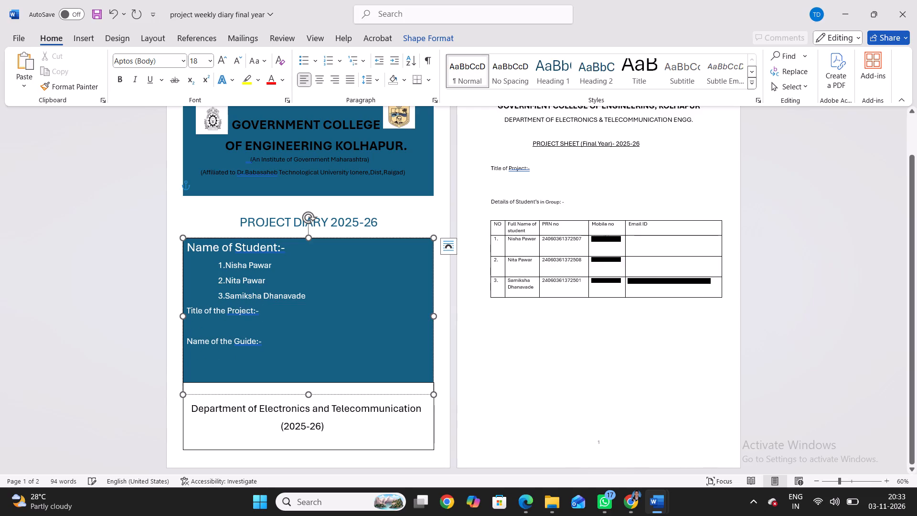
left_click(267, 342)
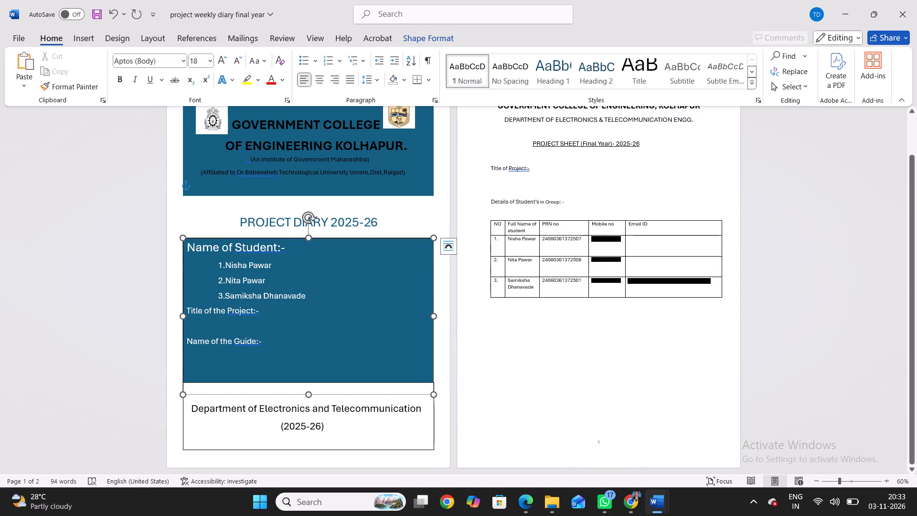
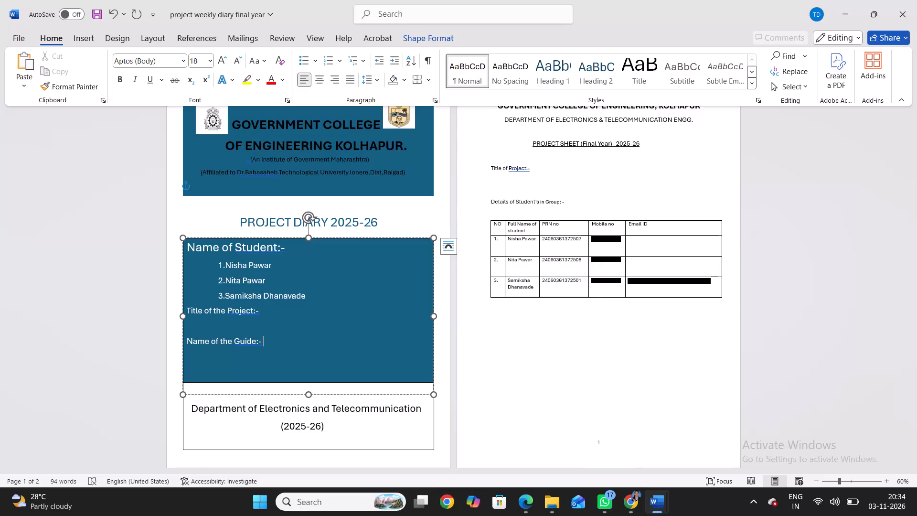
Enter the guide's initials and surname, prefixed with "Prof.", after Name of the Guide on the cover page.
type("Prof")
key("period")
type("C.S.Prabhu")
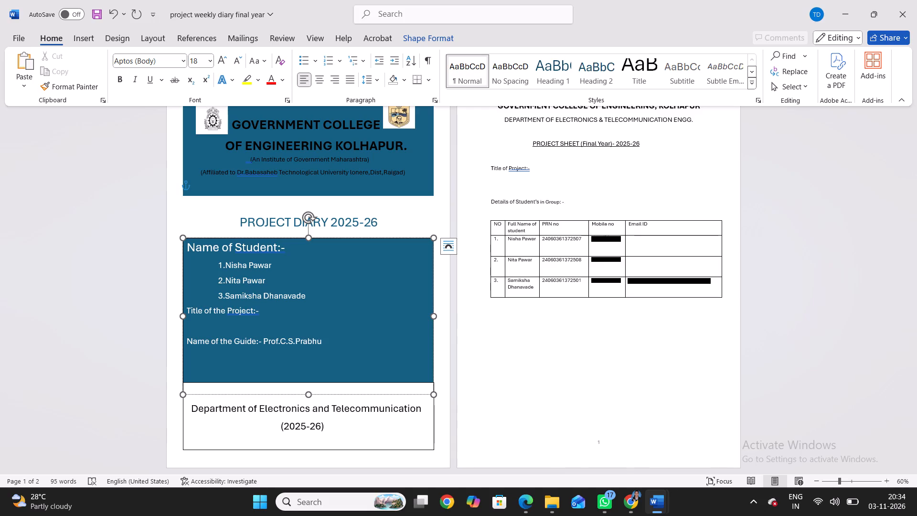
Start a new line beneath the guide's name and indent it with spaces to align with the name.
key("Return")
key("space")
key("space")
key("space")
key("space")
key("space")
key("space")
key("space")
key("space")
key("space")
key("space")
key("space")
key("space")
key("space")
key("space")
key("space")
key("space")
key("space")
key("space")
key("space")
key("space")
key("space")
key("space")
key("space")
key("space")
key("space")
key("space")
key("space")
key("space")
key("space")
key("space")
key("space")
Ignore all spelling flags on the guide's name on the cover page.
left_click(292, 339)
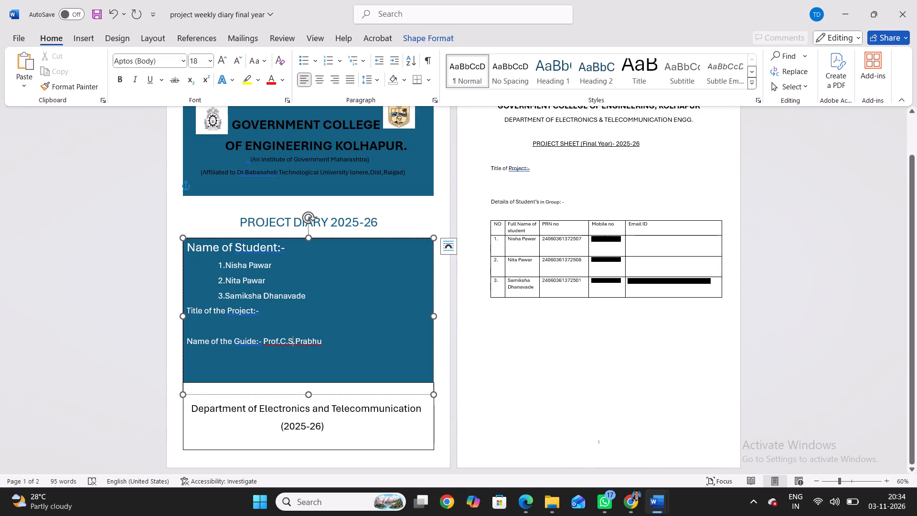
right_click_drag(292, 339, 290, 344)
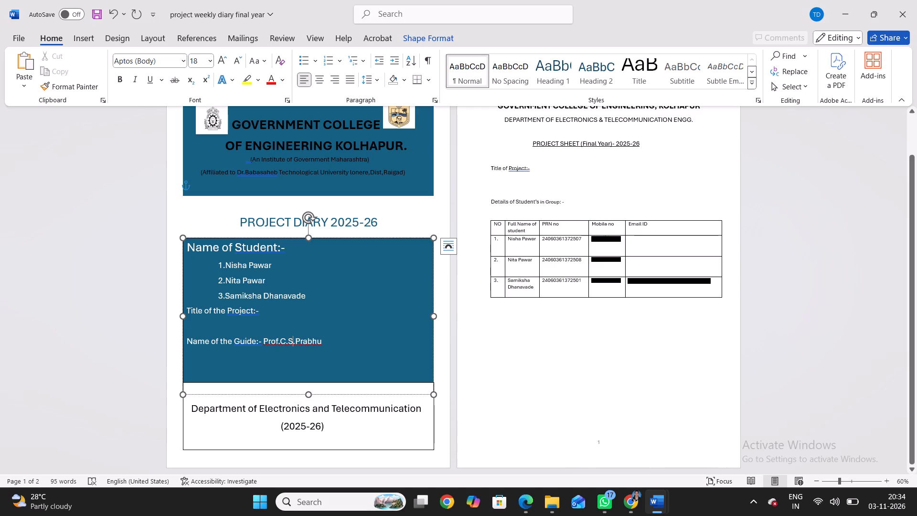
left_click(286, 341)
right_click(286, 341)
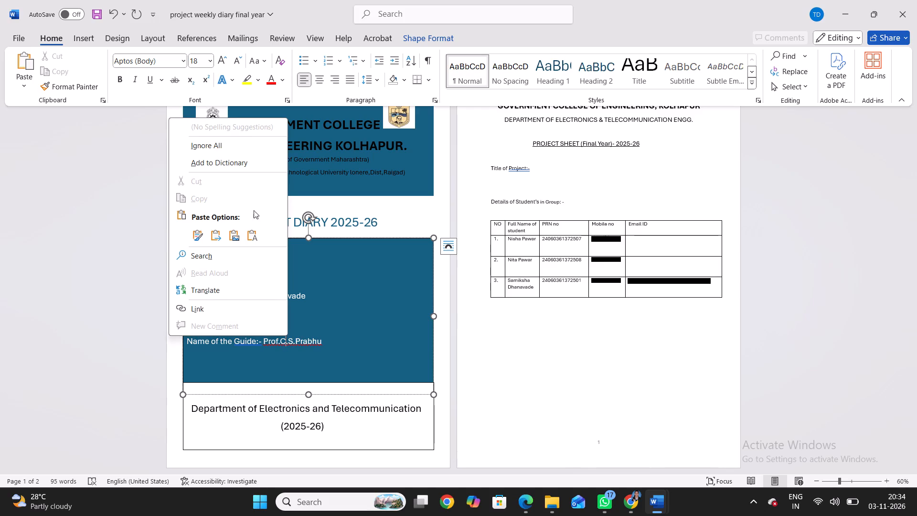
left_click(249, 141)
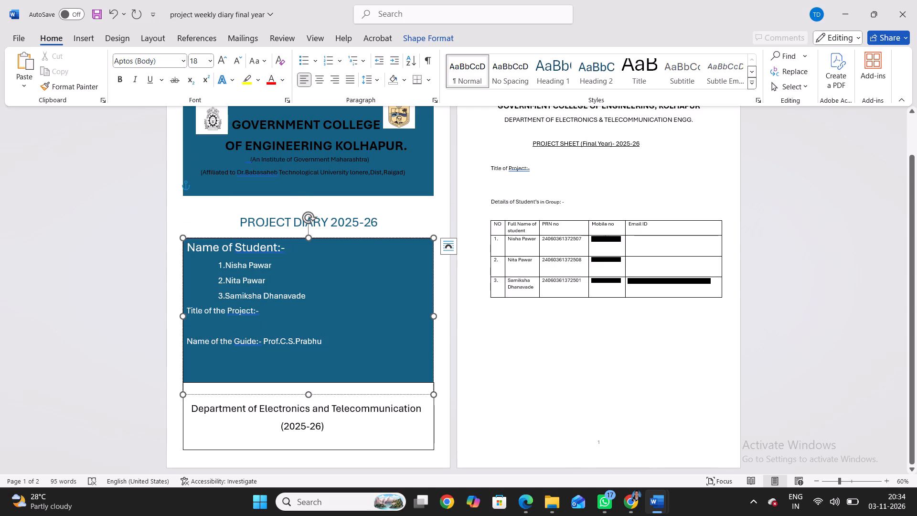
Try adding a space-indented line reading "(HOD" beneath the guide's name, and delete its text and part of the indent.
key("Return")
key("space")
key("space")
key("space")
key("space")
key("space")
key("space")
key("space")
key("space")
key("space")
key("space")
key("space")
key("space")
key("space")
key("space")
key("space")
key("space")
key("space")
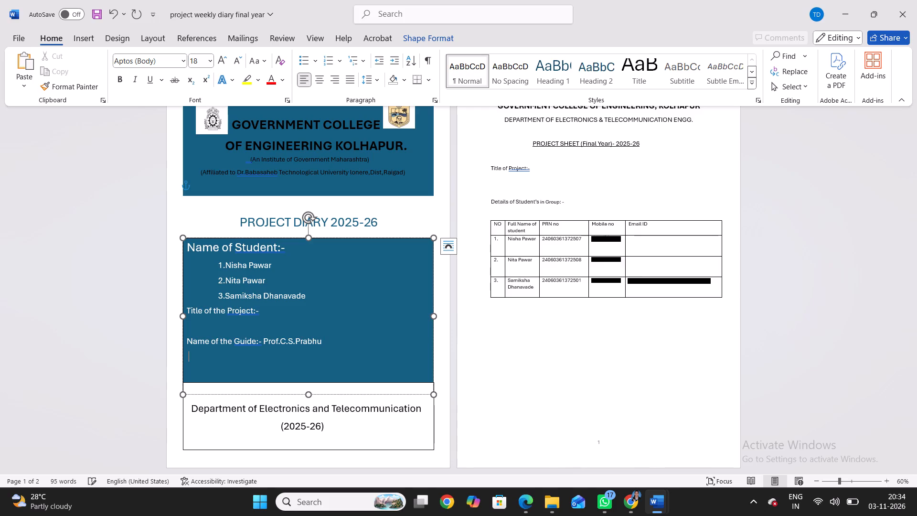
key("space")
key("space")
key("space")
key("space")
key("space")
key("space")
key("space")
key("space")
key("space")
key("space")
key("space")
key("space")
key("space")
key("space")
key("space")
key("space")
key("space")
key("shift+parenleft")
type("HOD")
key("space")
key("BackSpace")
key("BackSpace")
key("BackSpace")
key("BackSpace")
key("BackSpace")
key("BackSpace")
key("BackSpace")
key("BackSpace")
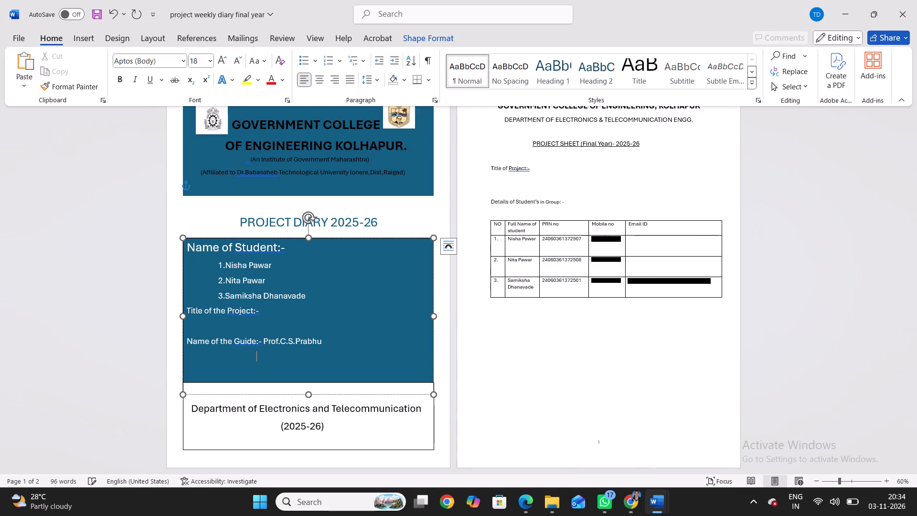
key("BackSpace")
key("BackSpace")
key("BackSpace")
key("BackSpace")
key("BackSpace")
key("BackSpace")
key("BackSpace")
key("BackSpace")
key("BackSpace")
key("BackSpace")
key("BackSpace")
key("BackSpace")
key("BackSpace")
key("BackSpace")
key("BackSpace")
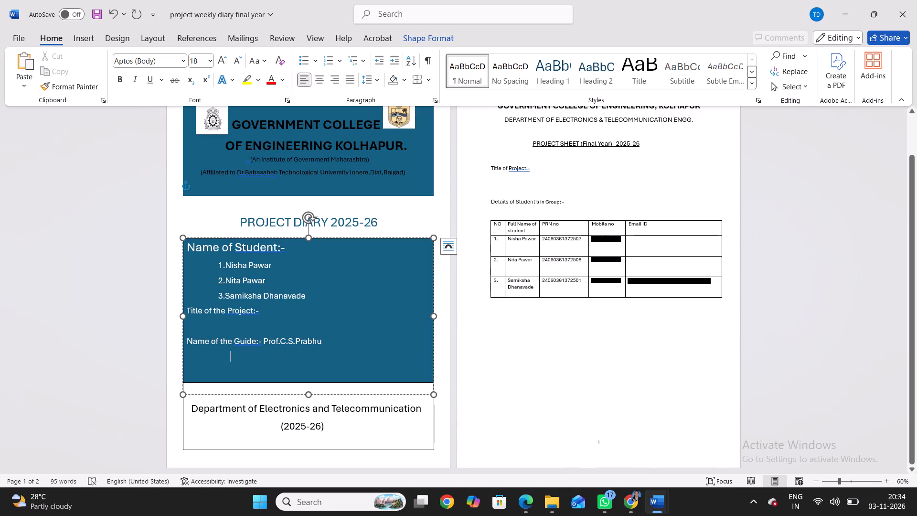
Insert a line directly below the guide's name, indented with spaces to sit under the name, reading "HOD".
left_click(324, 344)
key("Return")
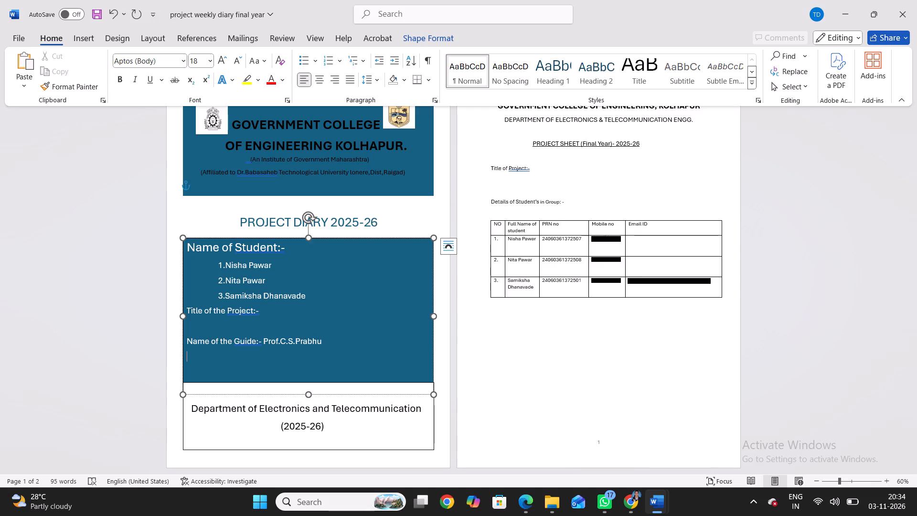
key("BackSpace")
key("Return")
key("space")
key("space")
key("space")
key("space")
key("space")
key("space")
key("space")
key("space")
key("space")
key("space")
key("space")
key("space")
key("space")
key("space")
key("space")
key("space")
key("space")
key("space")
key("space")
key("space")
key("space")
key("space")
key("space")
key("space")
key("space")
key("space")
key("space")
key("space")
key("space")
key("space")
key("space")
key("space")
type("HOD")
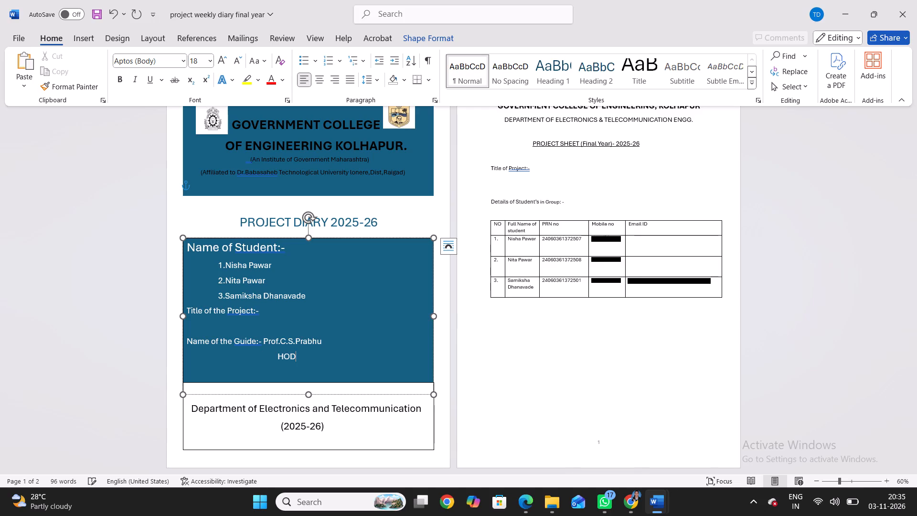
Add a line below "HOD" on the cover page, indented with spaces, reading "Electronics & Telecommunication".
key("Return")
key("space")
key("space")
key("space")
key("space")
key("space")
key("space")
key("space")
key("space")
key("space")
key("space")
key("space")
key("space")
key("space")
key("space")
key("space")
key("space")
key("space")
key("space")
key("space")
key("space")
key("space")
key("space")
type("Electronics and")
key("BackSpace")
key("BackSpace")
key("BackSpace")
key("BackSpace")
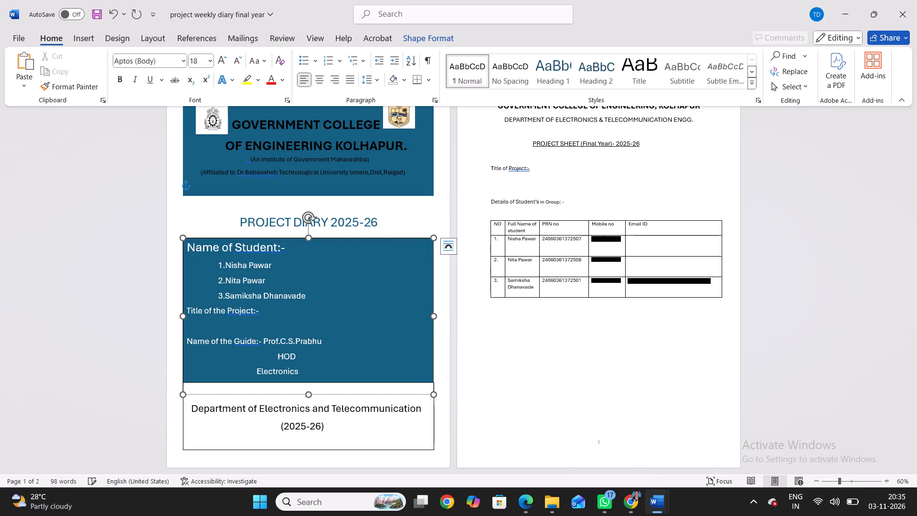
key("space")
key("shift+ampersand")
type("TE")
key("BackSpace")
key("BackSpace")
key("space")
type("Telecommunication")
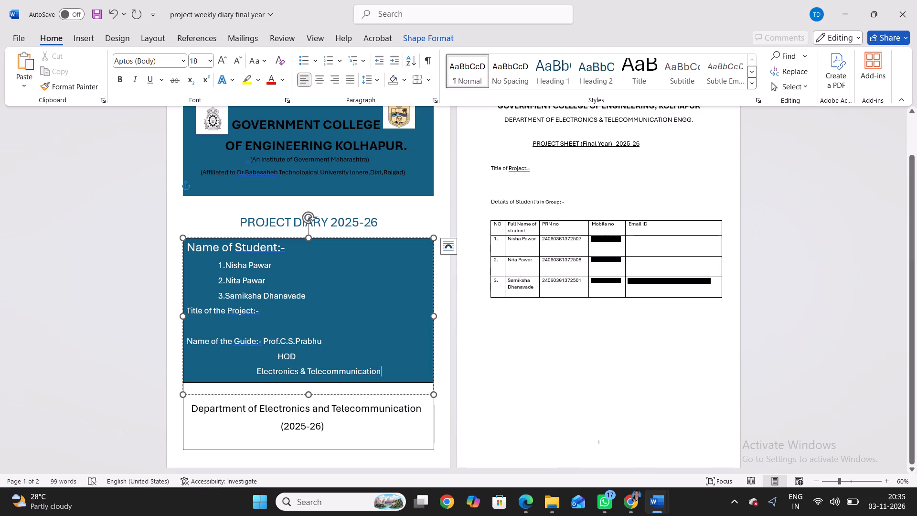
Set the line spacing of the "HOD" and "Electronics & Telecommunication" lines to 1.0.
left_click_drag(278, 354, 367, 369)
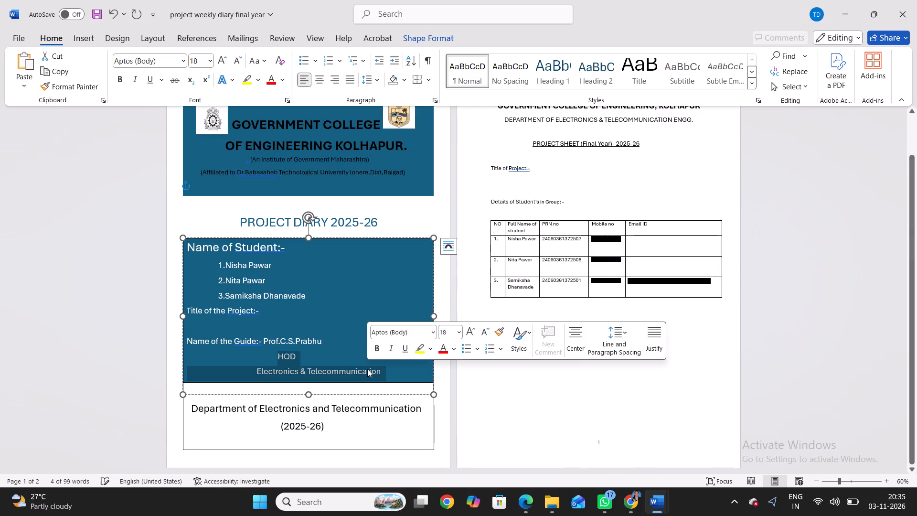
left_click(624, 334)
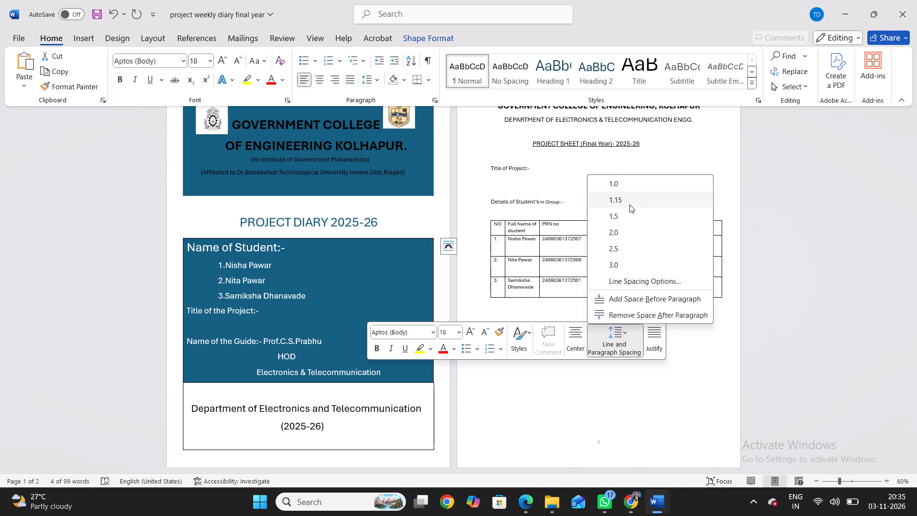
left_click(629, 183)
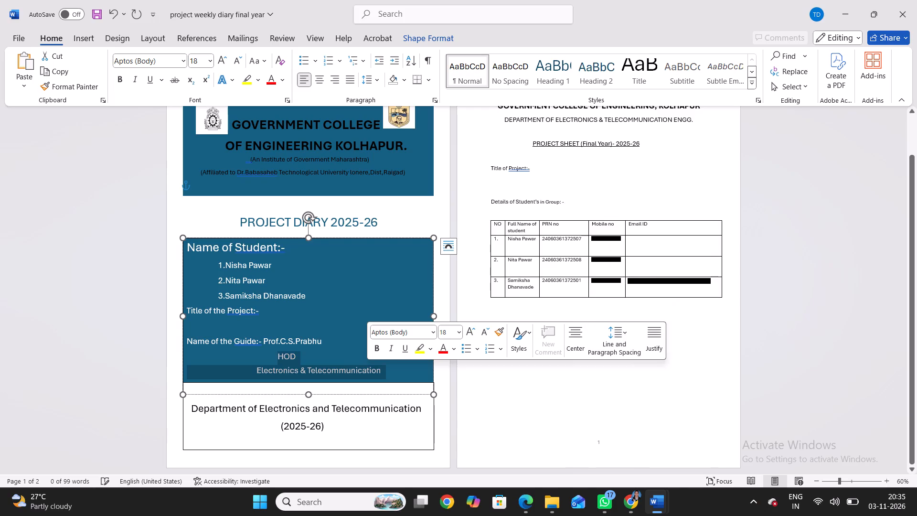
Shift "HOD" further along its line with eight more spaces, towards the middle of the department line below it.
left_click(279, 356)
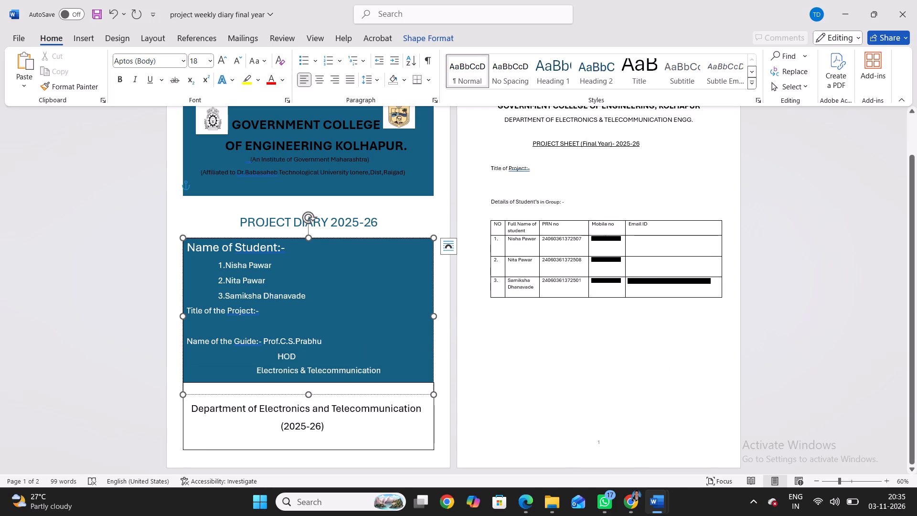
key("space")
key("space")
key("space")
key("space")
key("space")
key("space")
key("space")
key("space")
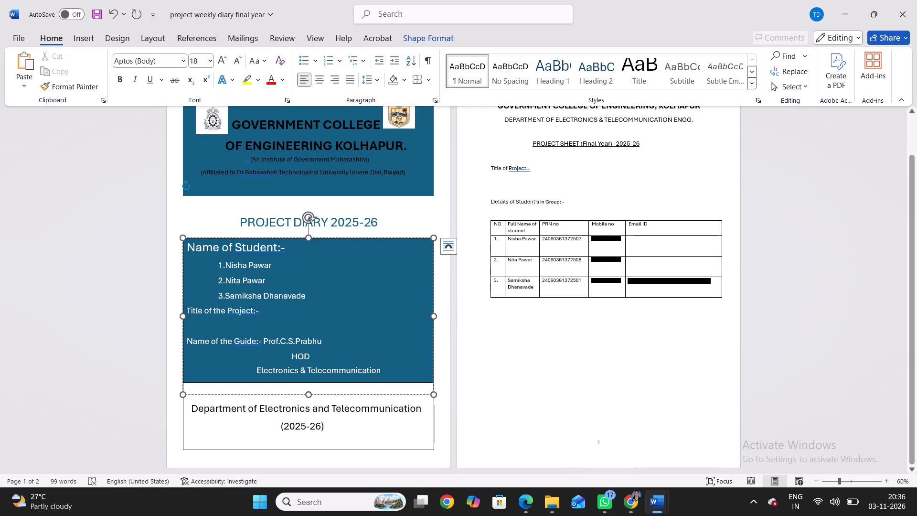
Delete the "HOD" and "Electronics & Telecommunication" text beneath the guide's name.
left_click_drag(386, 370, 297, 357)
key("BackSpace")
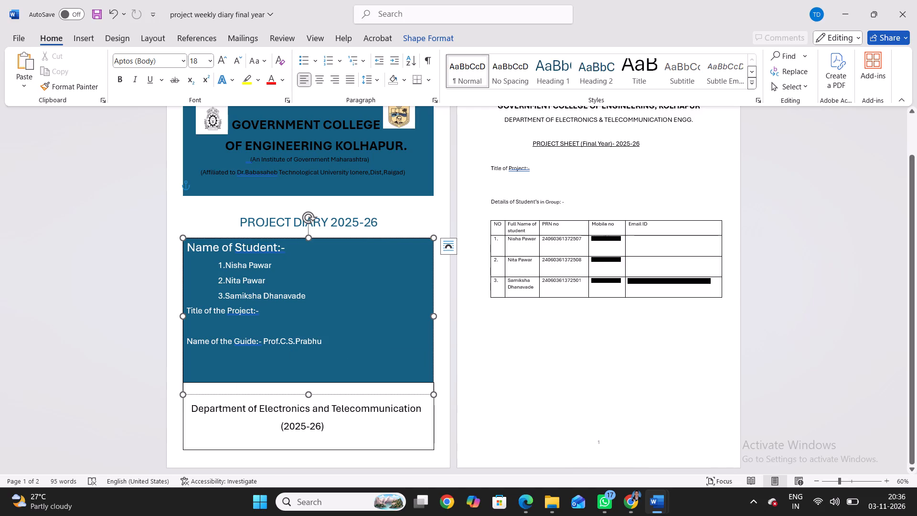